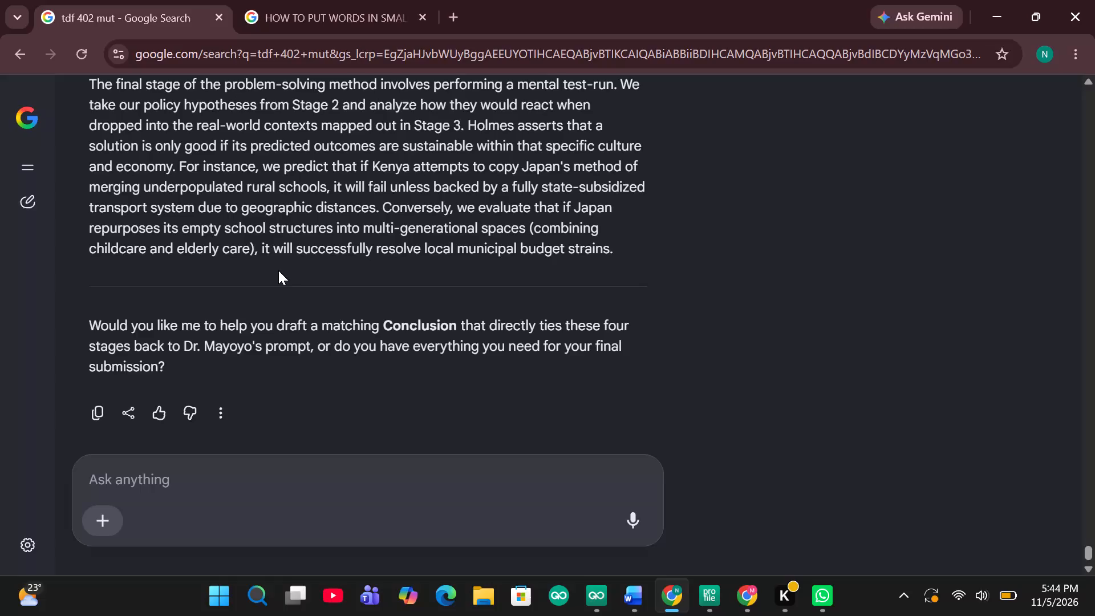
Review the AI answer's section on Holmes' problem-solving stages, from Stage 4 back to the Stage 2 hypotheses for Kenya and Japan.
{"action": "scroll", "coordinate": [286, 277], "scroll_direction": "up", "scroll_amount": 1}
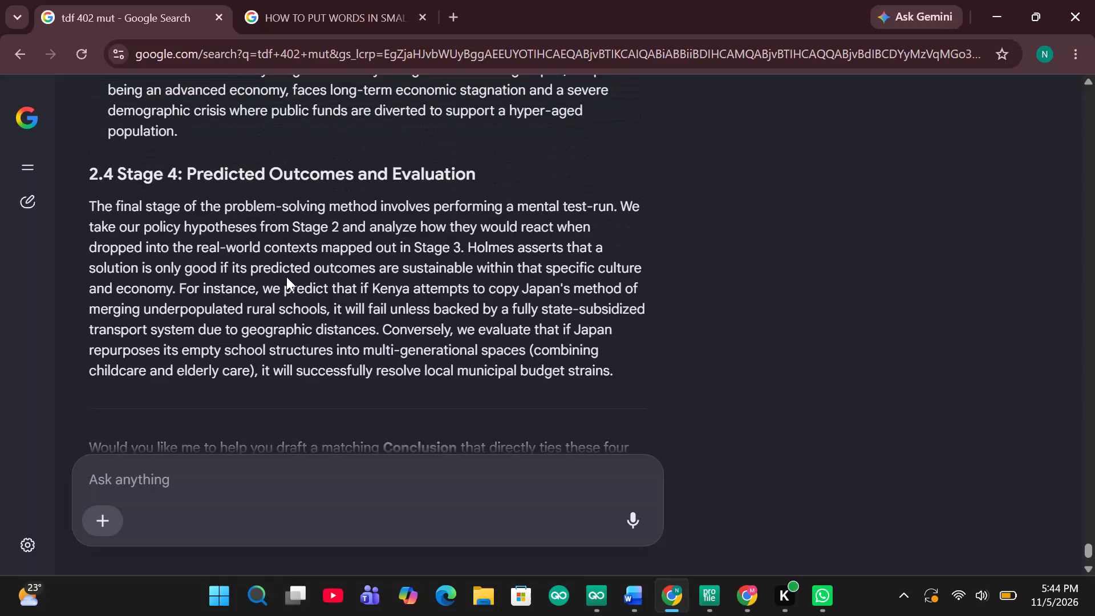
{"action": "scroll", "coordinate": [286, 277], "scroll_direction": "up", "scroll_amount": 4}
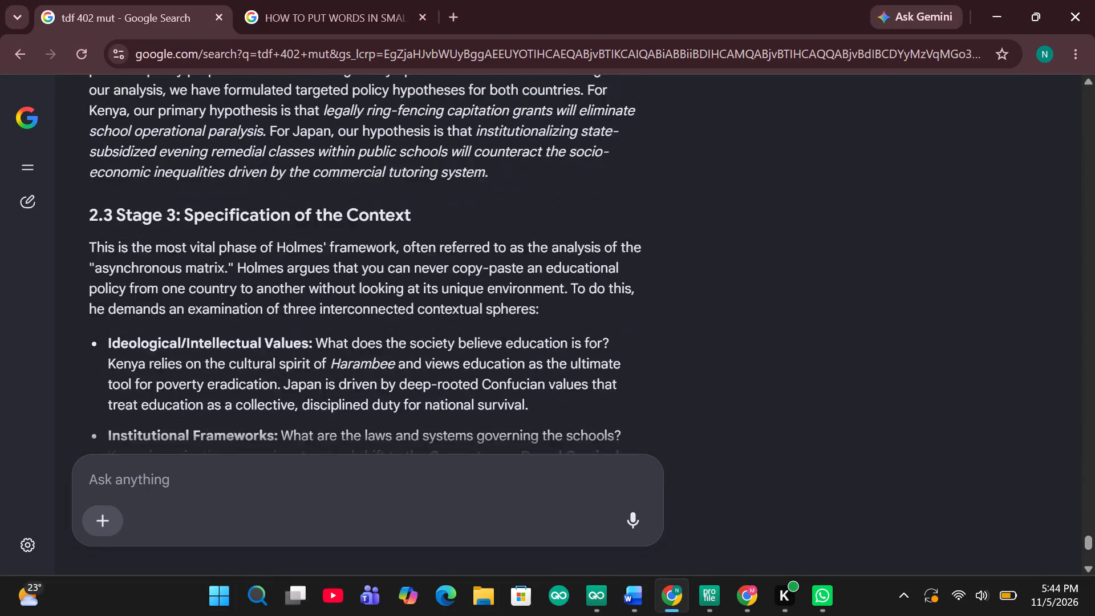
{"action": "scroll", "coordinate": [286, 277], "scroll_direction": "up", "scroll_amount": 1}
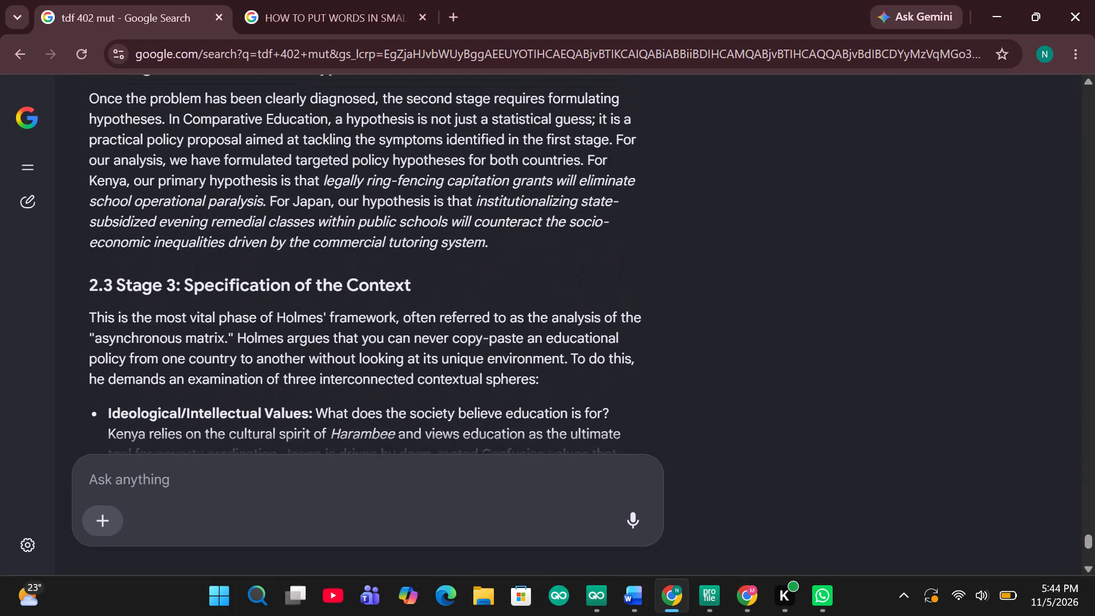
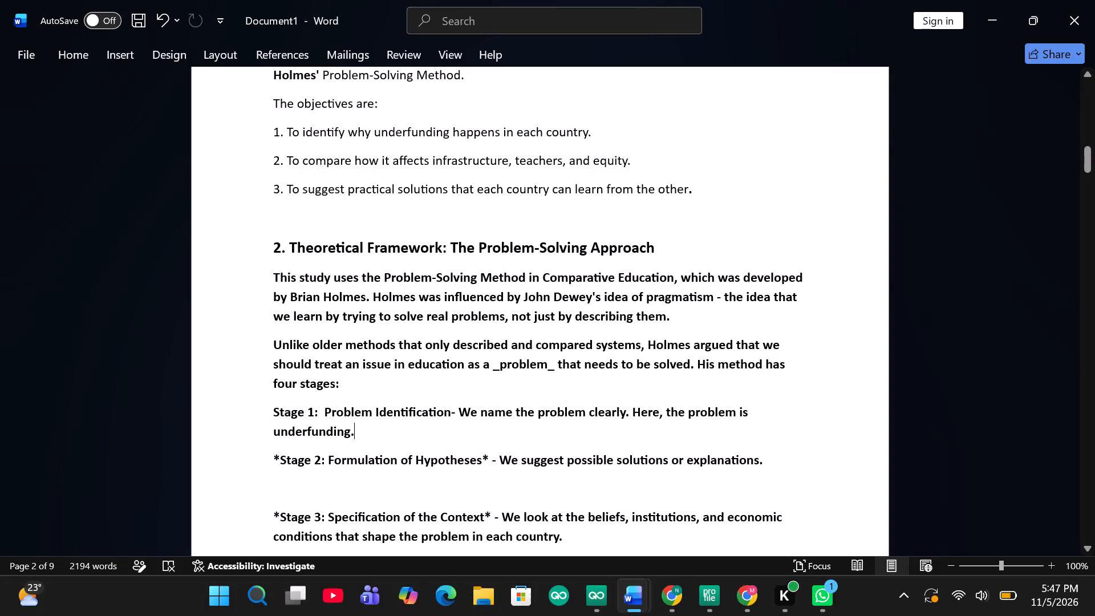
Remove the underscores around the word "problem" in the theoretical framework's second paragraph.
{"action": "left_click", "coordinate": [554, 372]}
{"action": "key", "text": "BackSpace"}
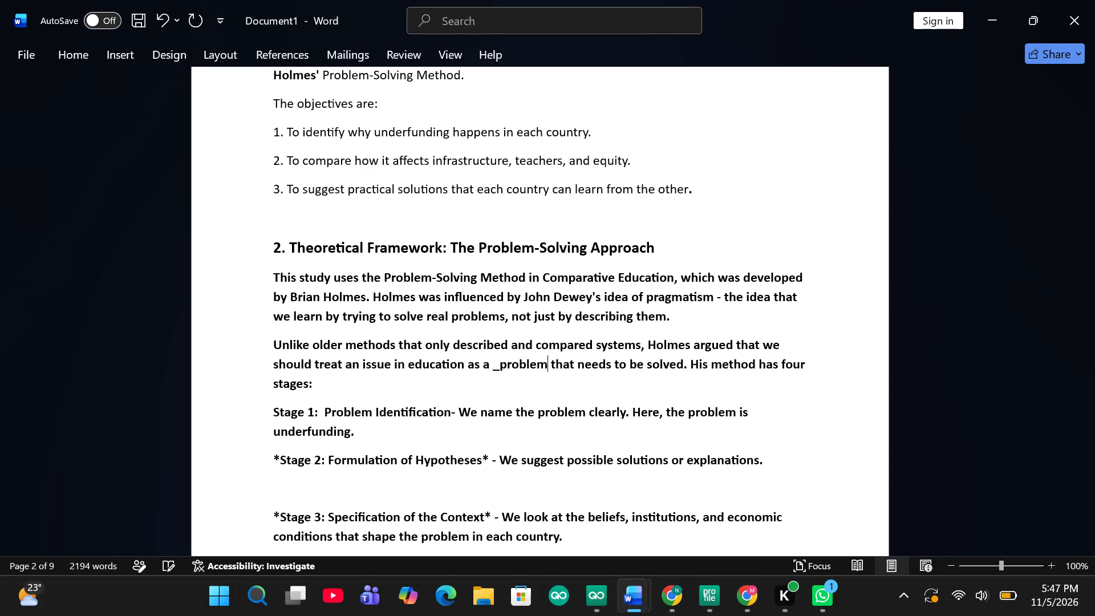
{"action": "left_click", "coordinate": [500, 367]}
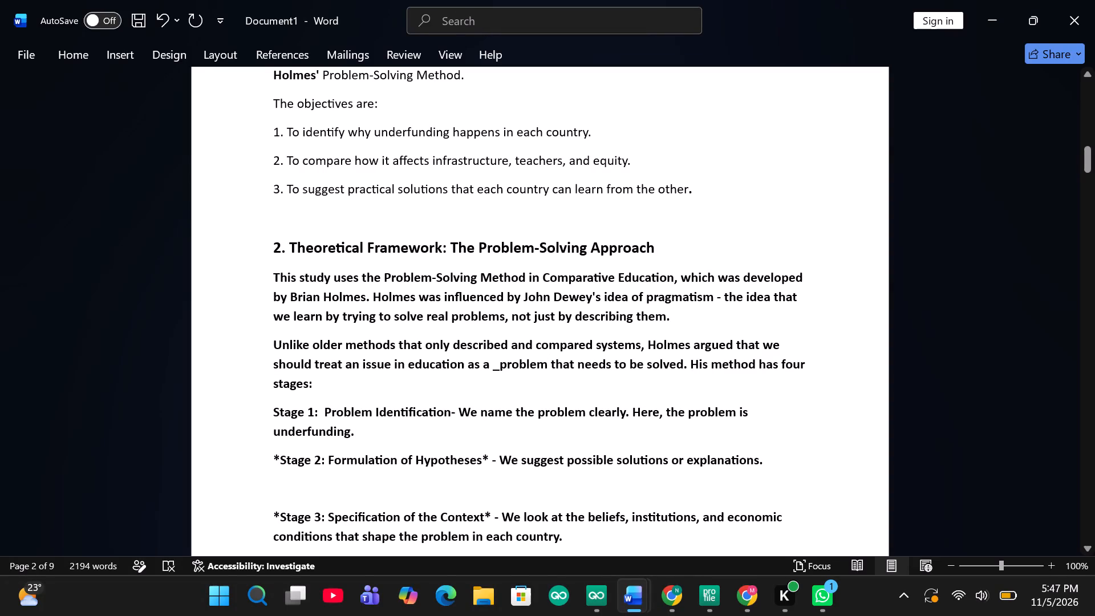
{"action": "key", "text": "BackSpace"}
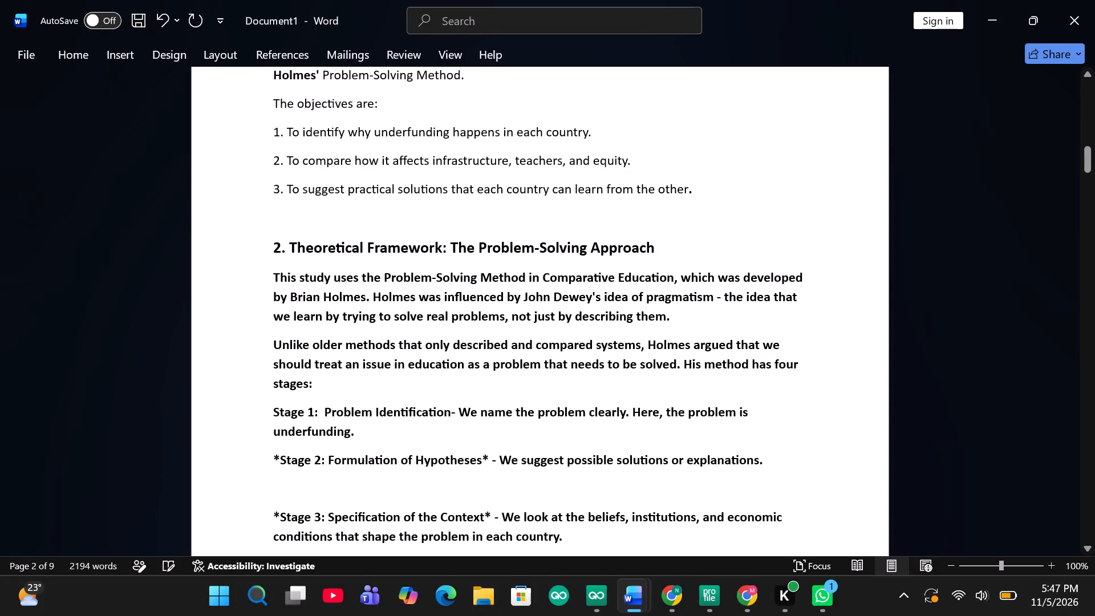
Start a new paragraph at "His method has four stages:".
{"action": "left_click", "coordinate": [680, 366]}
{"action": "key", "text": "Return"}
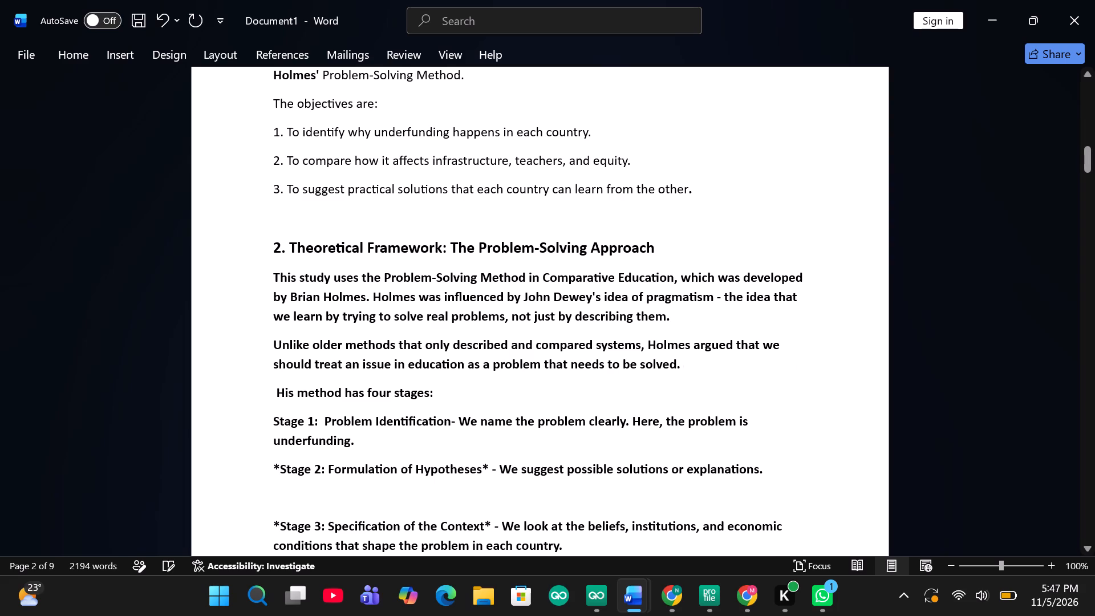
Replace the short Stage 1 to Stage 4 descriptions under "His method has four stages:" with the copied, more detailed stage text.
{"action": "left_click", "coordinate": [290, 408]}
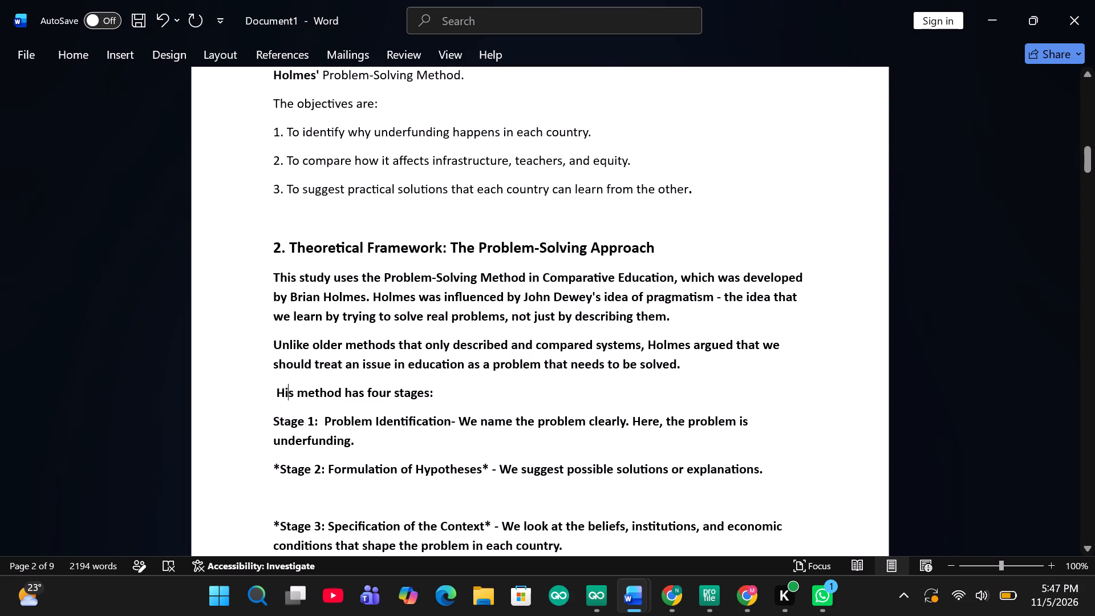
{"action": "left_click", "coordinate": [279, 416]}
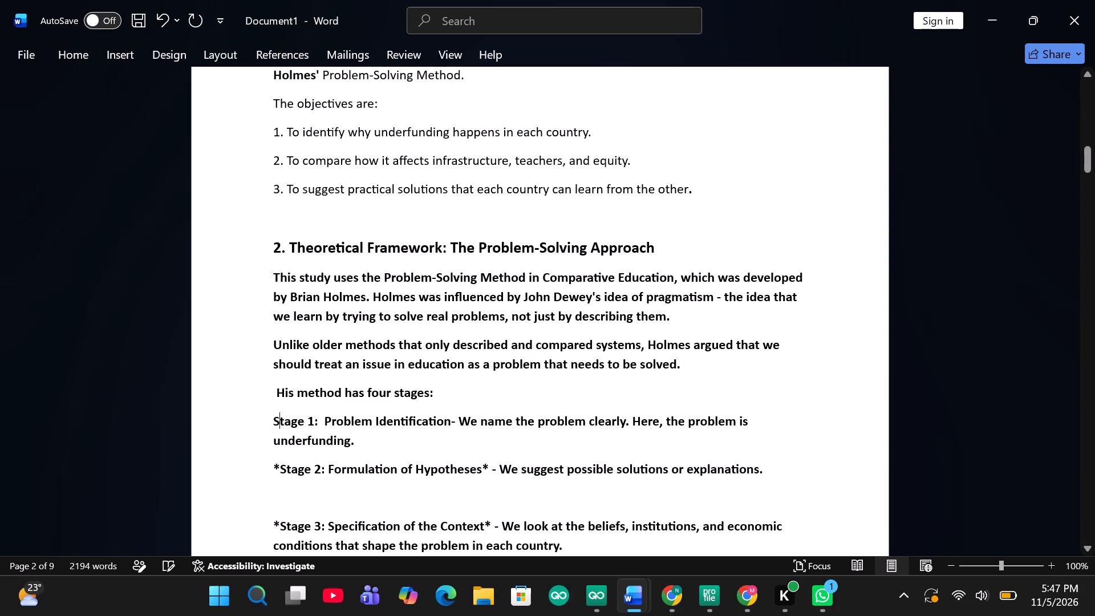
{"action": "left_click", "coordinate": [279, 412]}
{"action": "left_click_drag", "start_coordinate": [274, 428], "coordinate": [496, 512]}
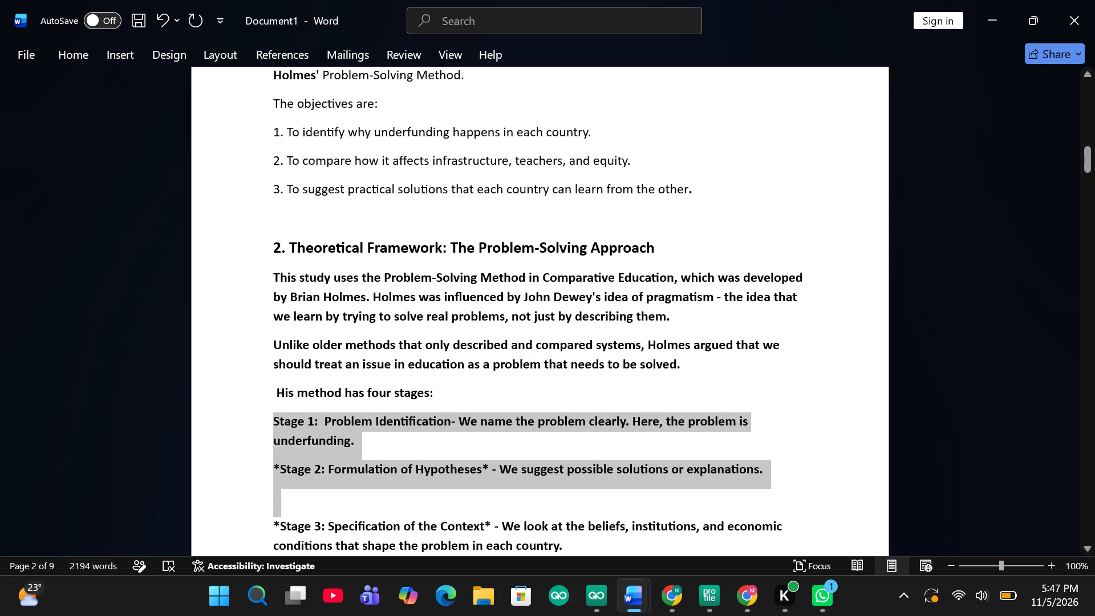
{"action": "left_click_drag", "start_coordinate": [496, 512], "coordinate": [549, 540]}
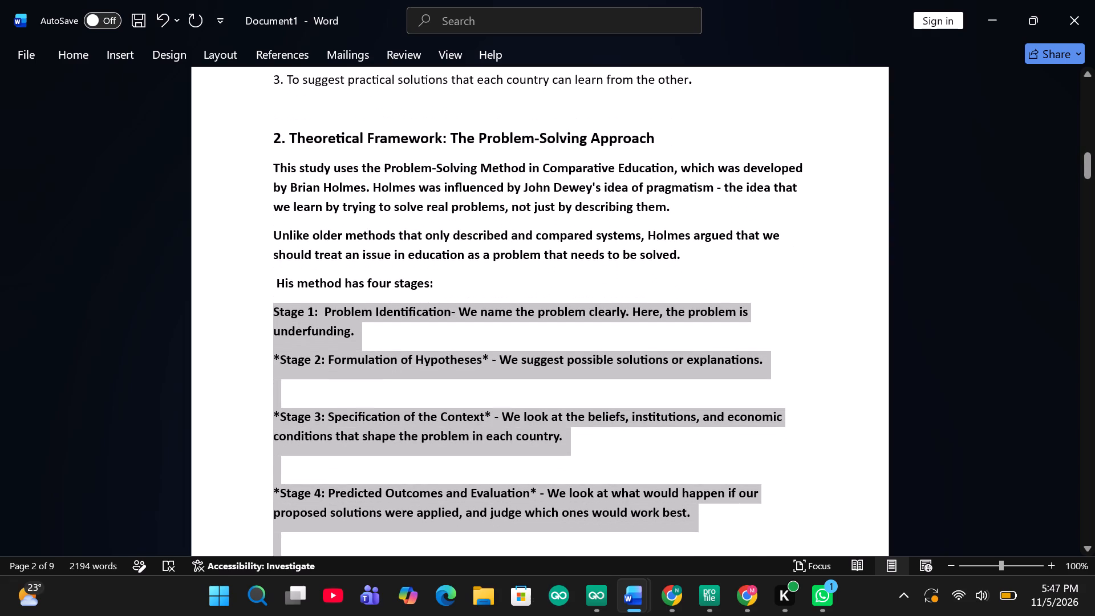
{"action": "left_click_drag", "start_coordinate": [549, 540], "coordinate": [562, 477]}
{"action": "key", "text": "BackSpace"}
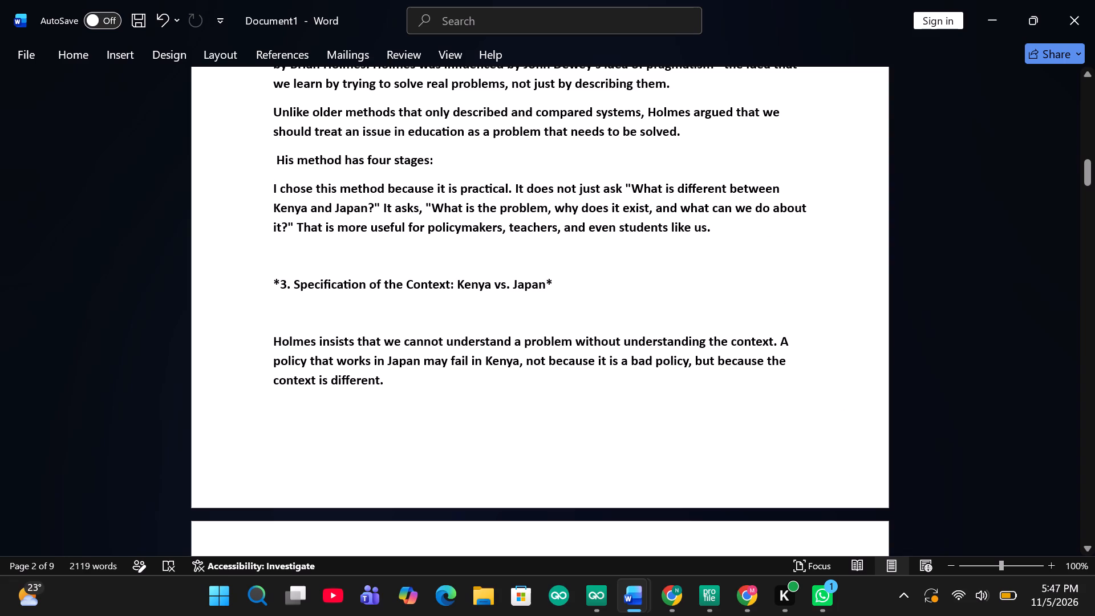
{"action": "key", "text": "ctrl+v"}
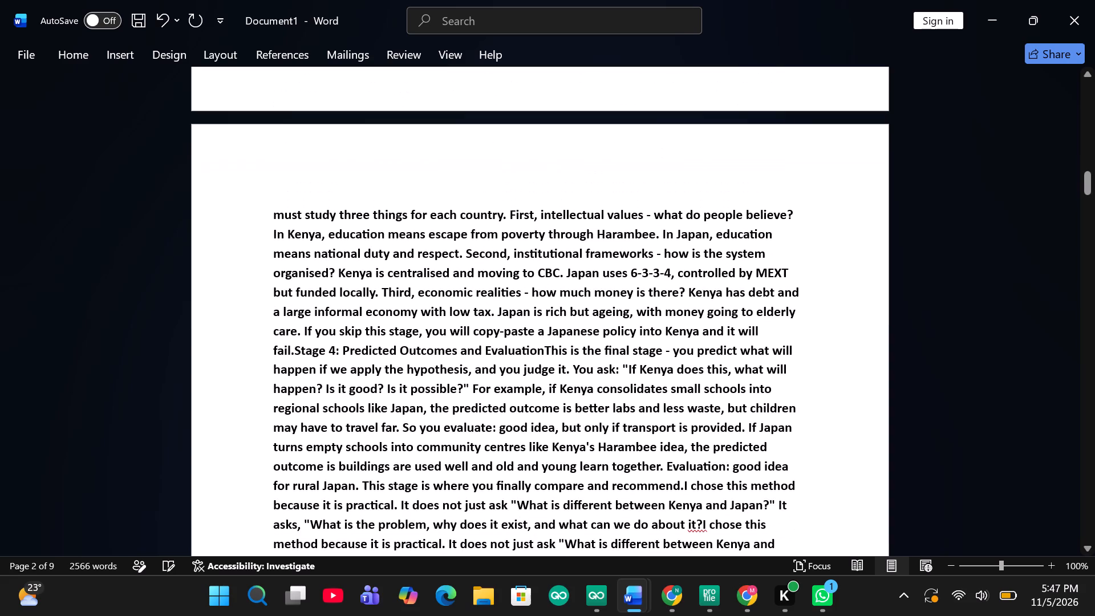
Split the pasted text so that Stage 2, Stage 3 and Stage 4 each begin a new paragraph.
{"action": "scroll", "coordinate": [454, 376], "scroll_direction": "up", "scroll_amount": 4}
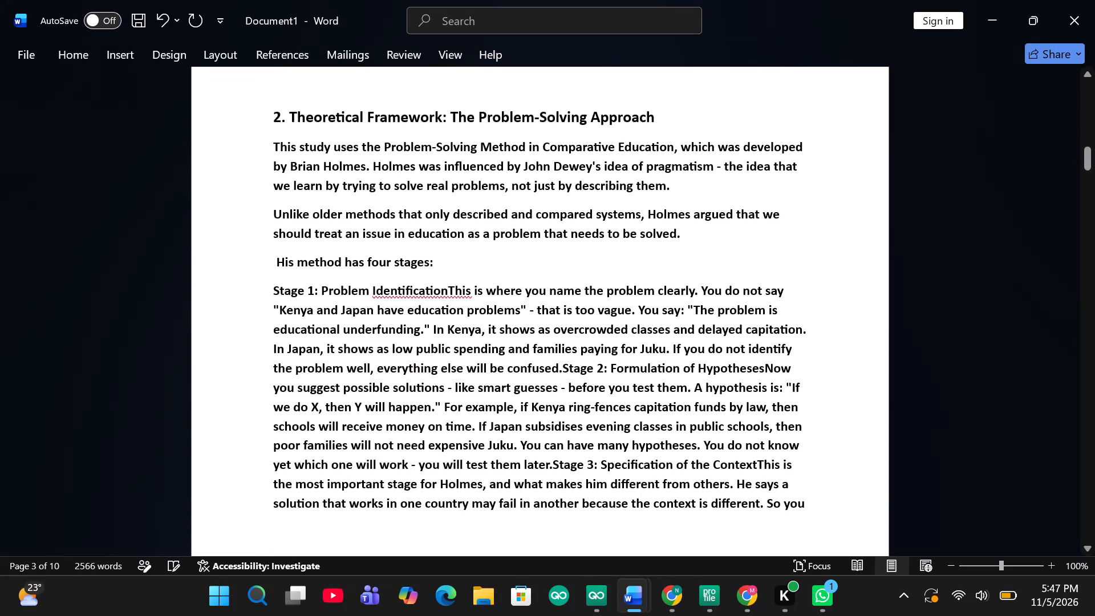
{"action": "left_click", "coordinate": [561, 366]}
{"action": "key", "text": "Return"}
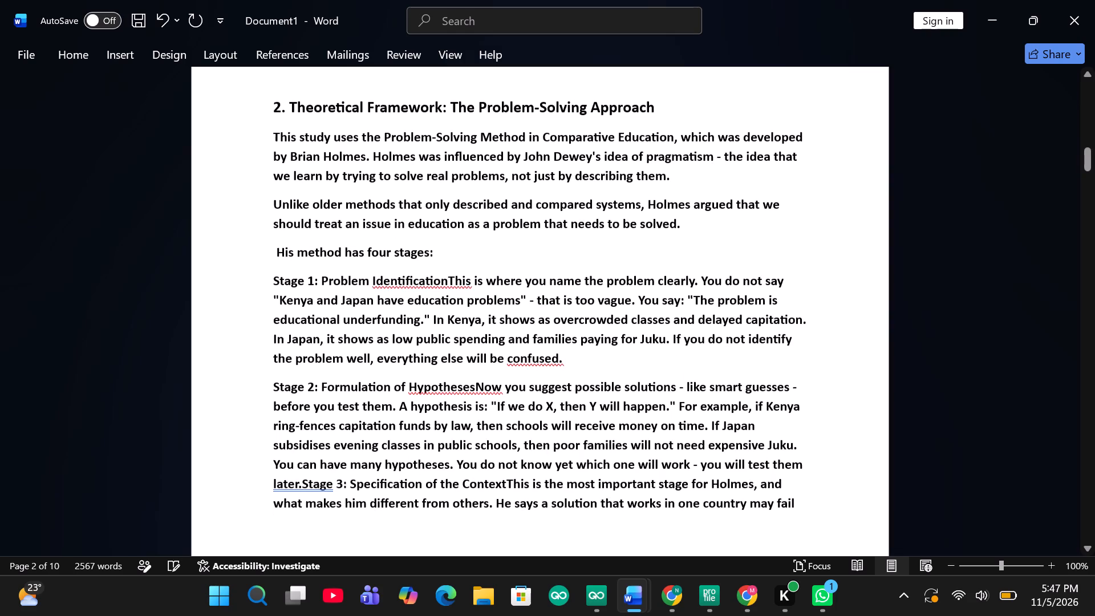
{"action": "scroll", "coordinate": [547, 420], "scroll_direction": "down", "scroll_amount": 2}
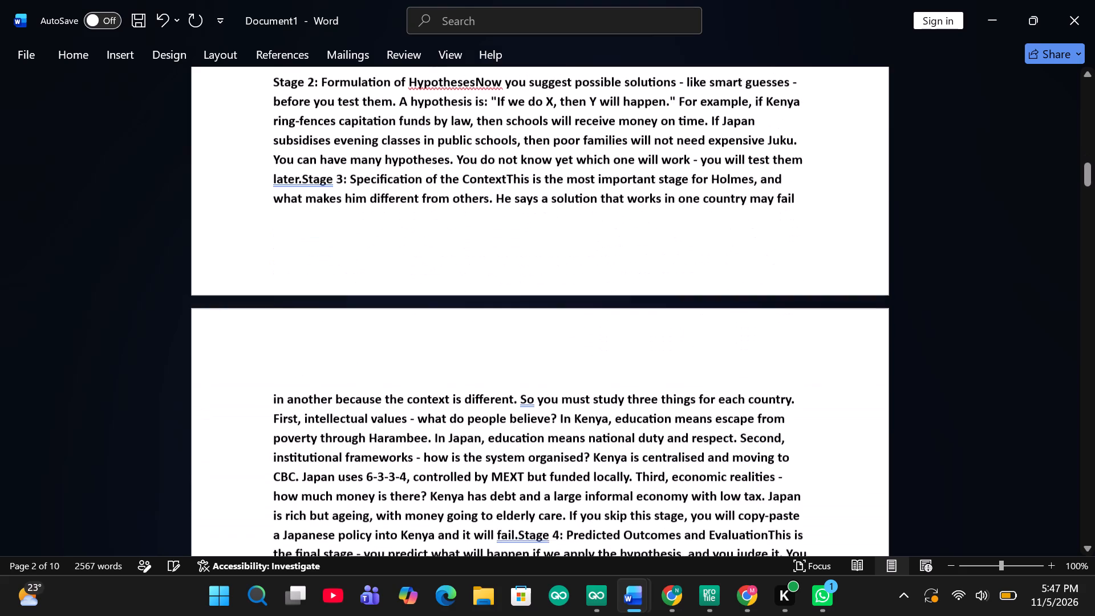
{"action": "scroll", "coordinate": [547, 420], "scroll_direction": "down", "scroll_amount": 1}
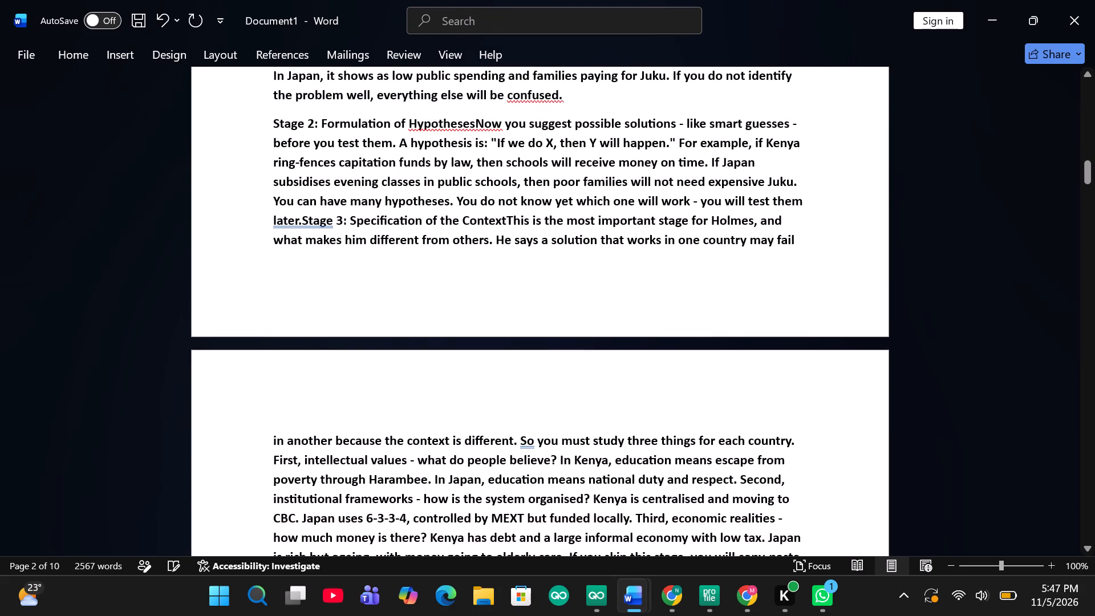
{"action": "left_click", "coordinate": [301, 224]}
{"action": "key", "text": "Return"}
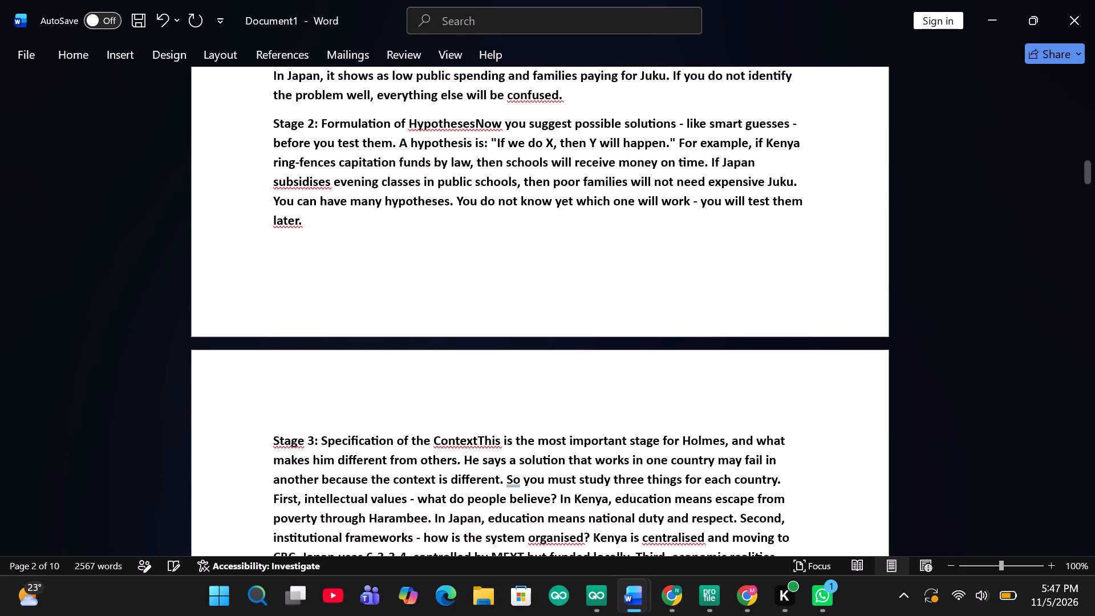
{"action": "scroll", "coordinate": [289, 371], "scroll_direction": "down", "scroll_amount": 1}
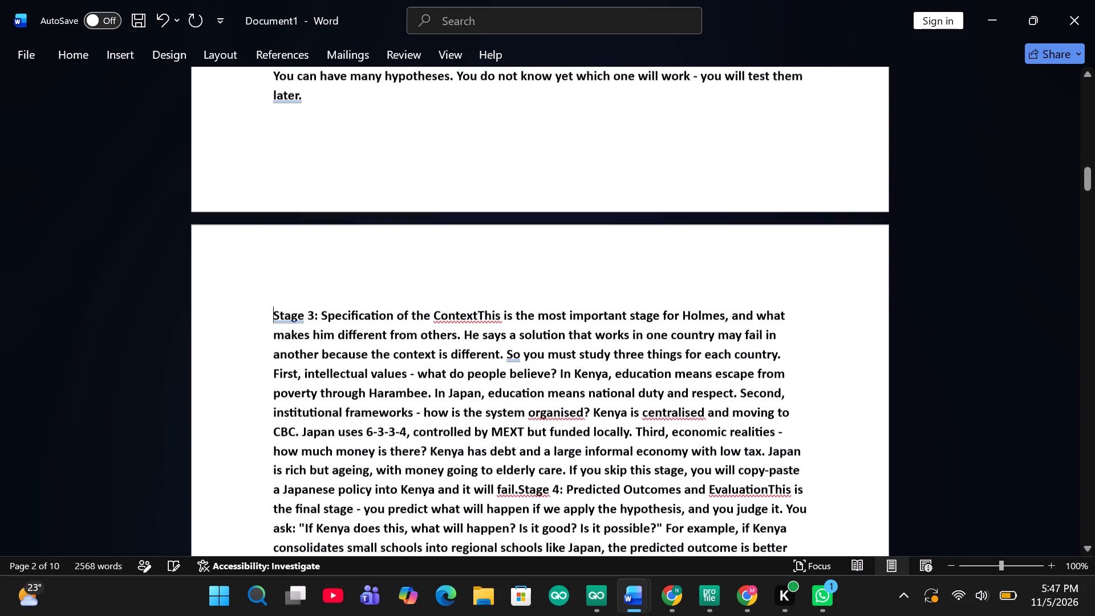
{"action": "scroll", "coordinate": [289, 371], "scroll_direction": "down", "scroll_amount": 1}
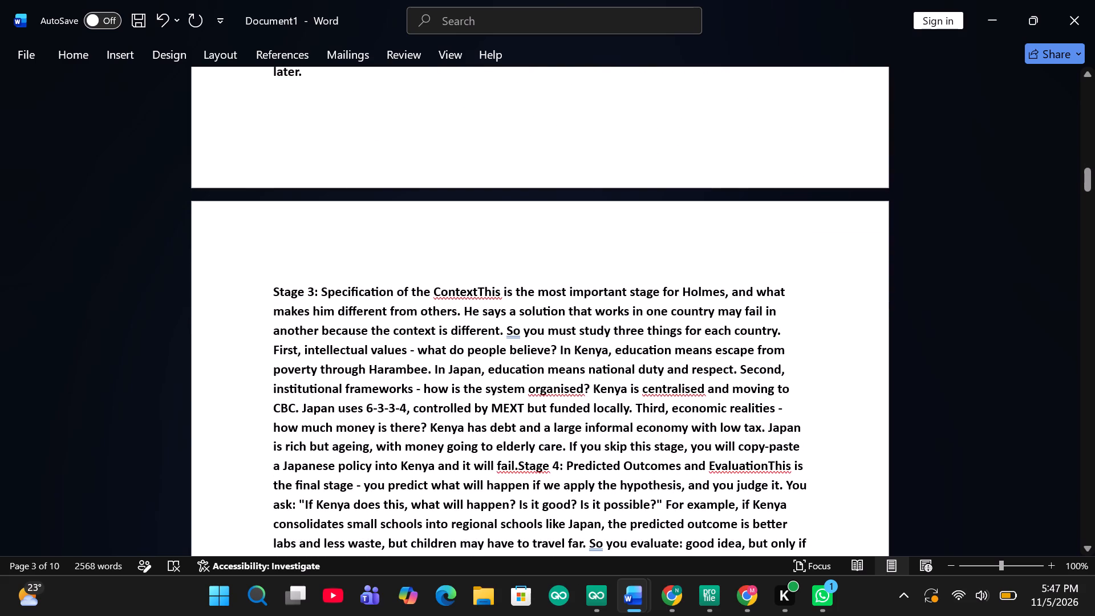
{"action": "left_click", "coordinate": [517, 463]}
{"action": "key", "text": "Return"}
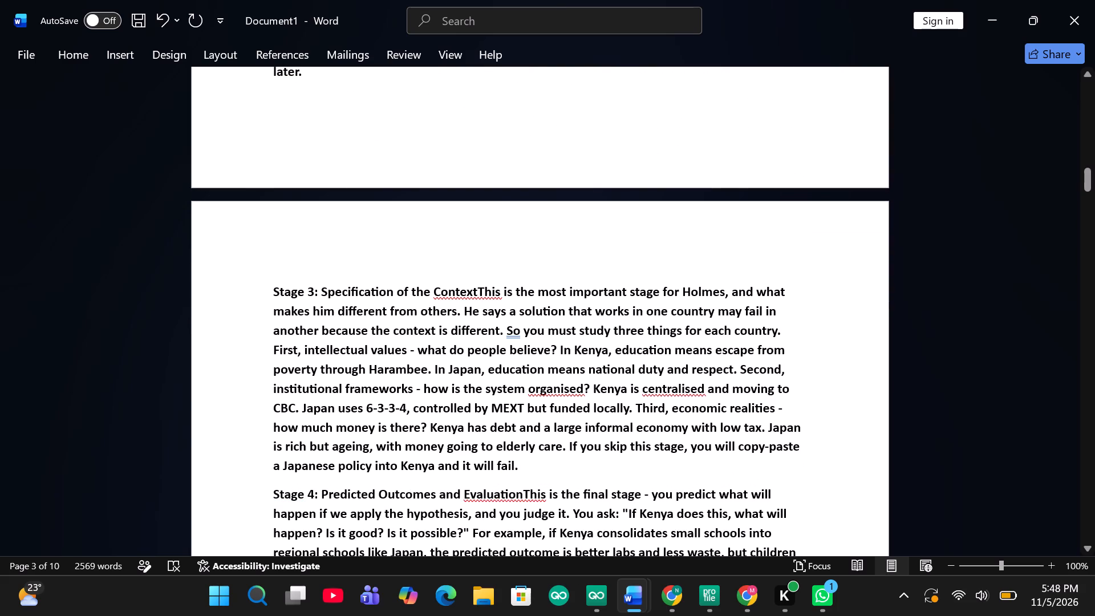
Add a colon after "Stage 3: Specification of the Context" and put the heading on its own line above its text.
{"action": "left_click", "coordinate": [477, 291]}
{"action": "key", "text": "shift+colon"}
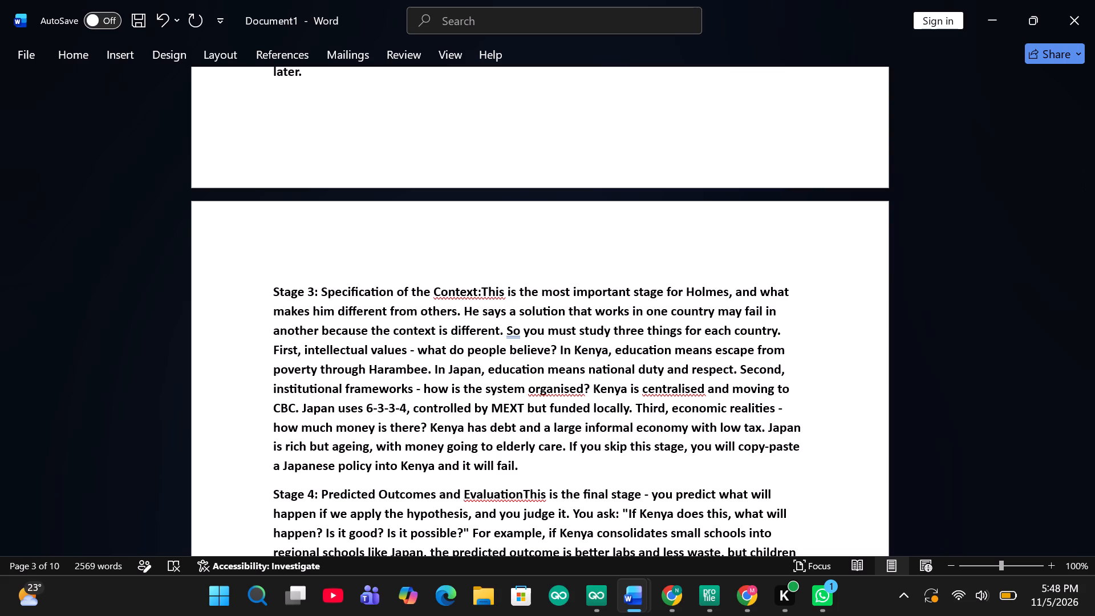
{"action": "left_click", "coordinate": [477, 291]}
{"action": "key", "text": "Return"}
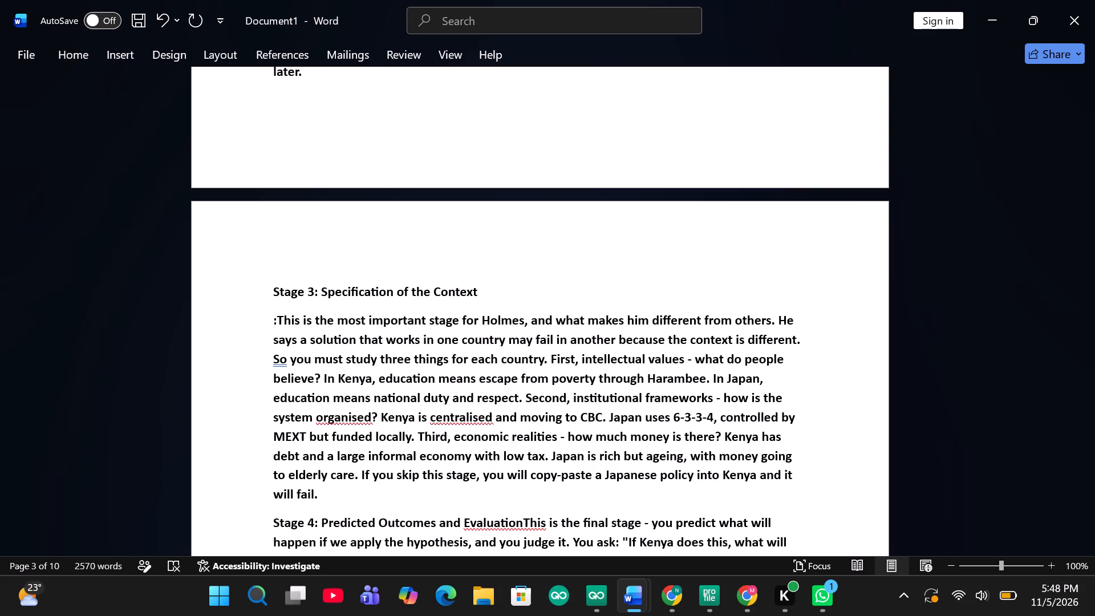
{"action": "key", "text": "BackSpace"}
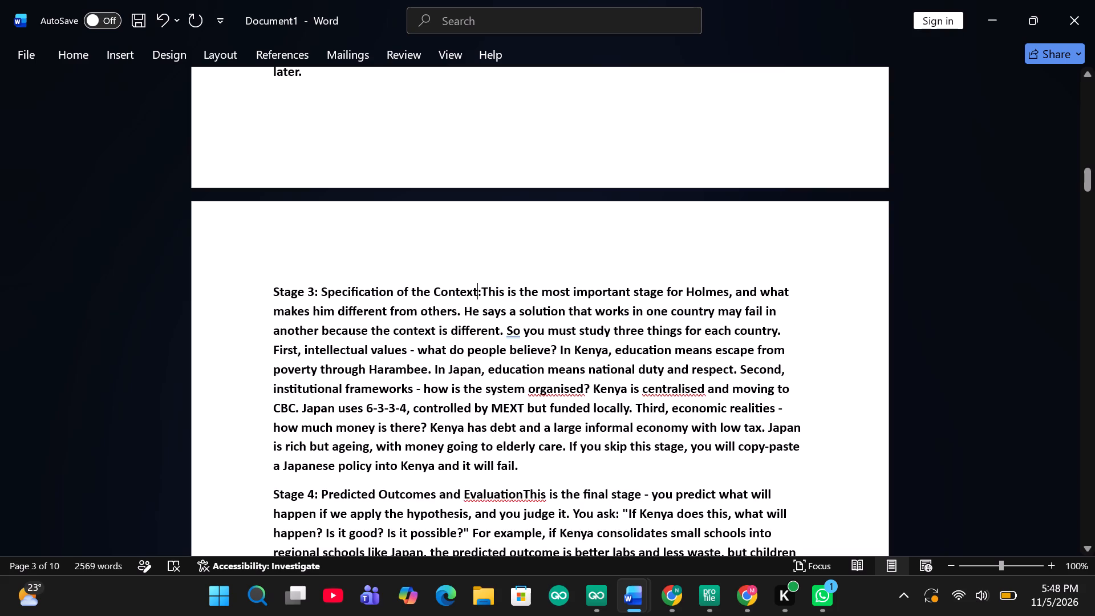
{"action": "left_click", "coordinate": [484, 291]}
{"action": "key", "text": "Return"}
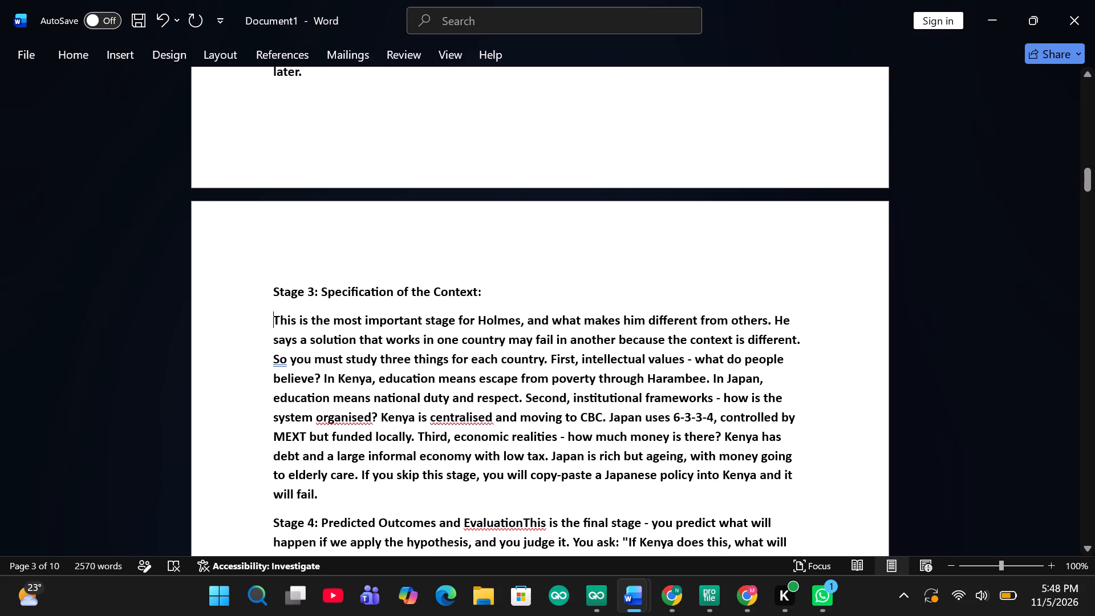
Correct the spellings in the Stage 3 paragraph to "organized" and "centralized".
{"action": "left_click", "coordinate": [358, 416]}
{"action": "key", "text": "BackSpace"}
{"action": "key", "text": "z"}
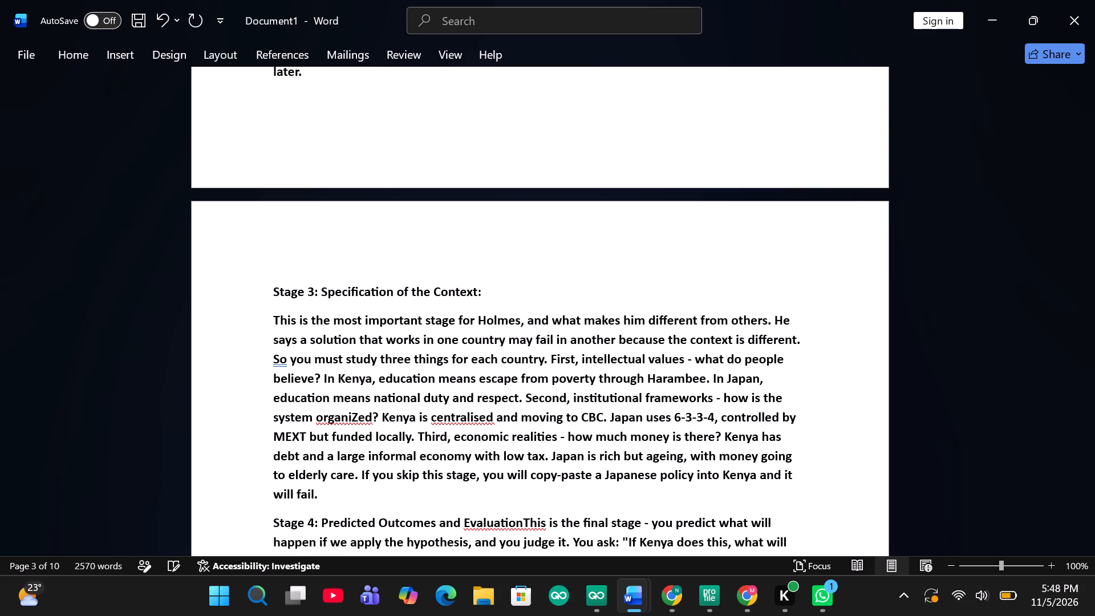
{"action": "key", "text": "BackSpace"}
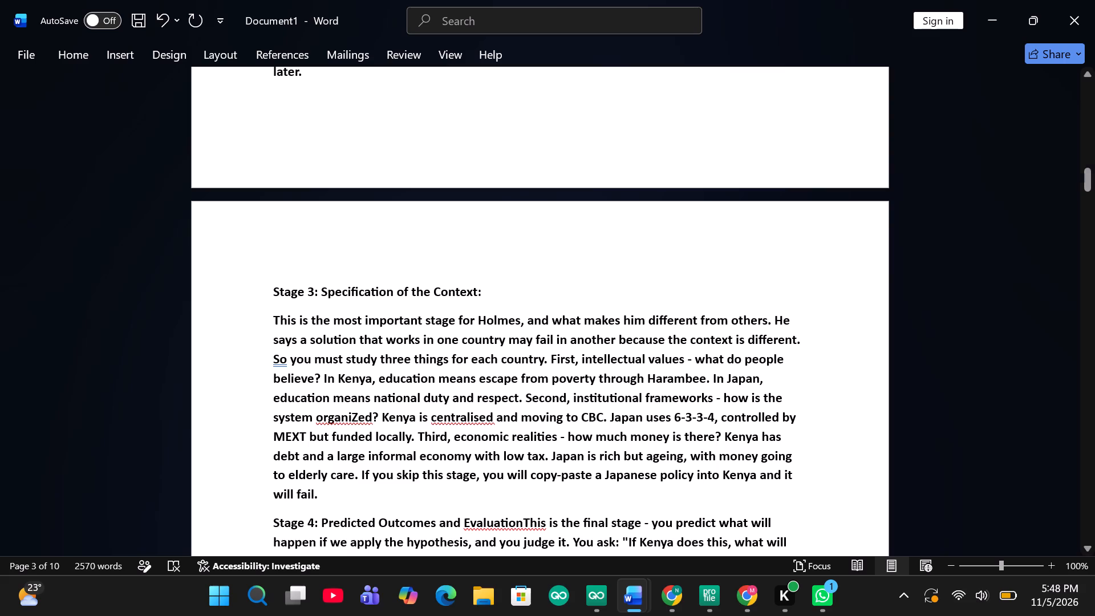
{"action": "key", "text": "z"}
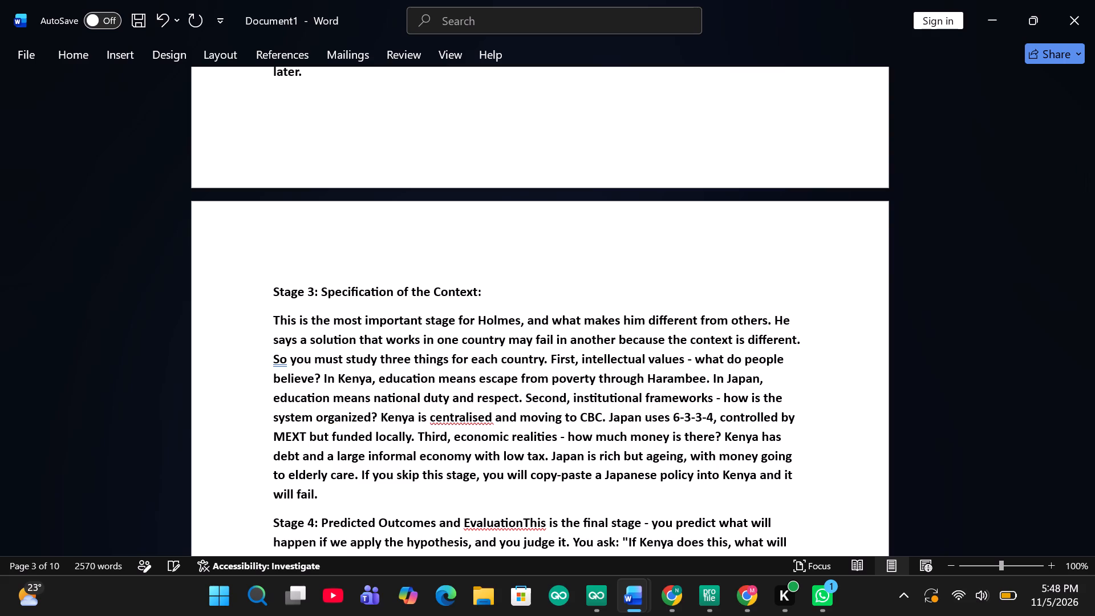
{"action": "left_click", "coordinate": [480, 417]}
{"action": "key", "text": "BackSpace"}
{"action": "key", "text": "z"}
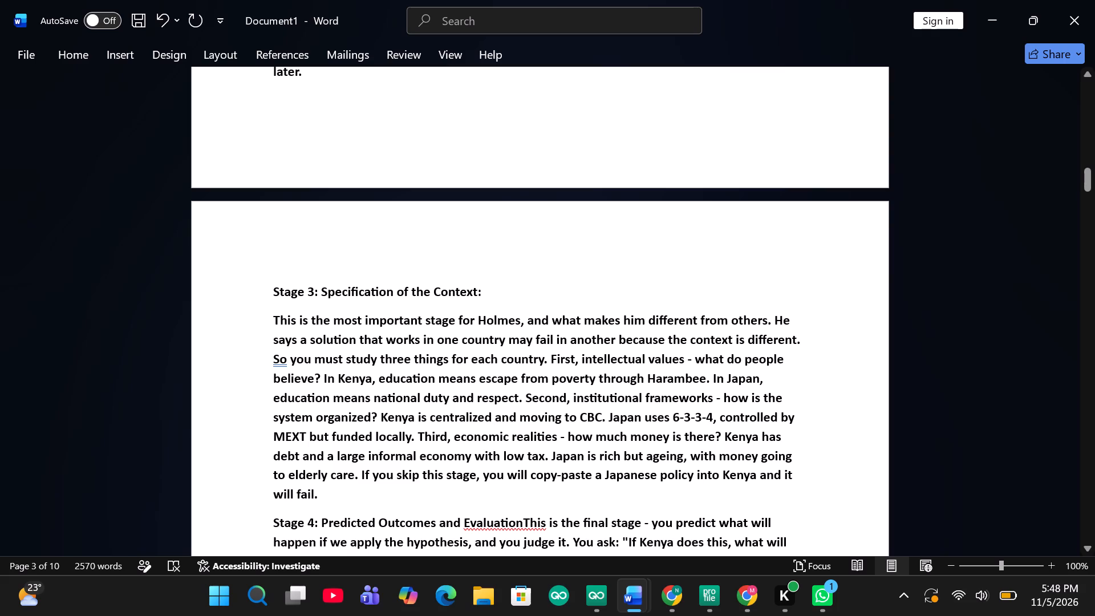
Add a colon after "Stage 2: Formulation of Hypotheses" and put the heading on its own line above its text.
{"action": "scroll", "coordinate": [498, 423], "scroll_direction": "down", "scroll_amount": 1}
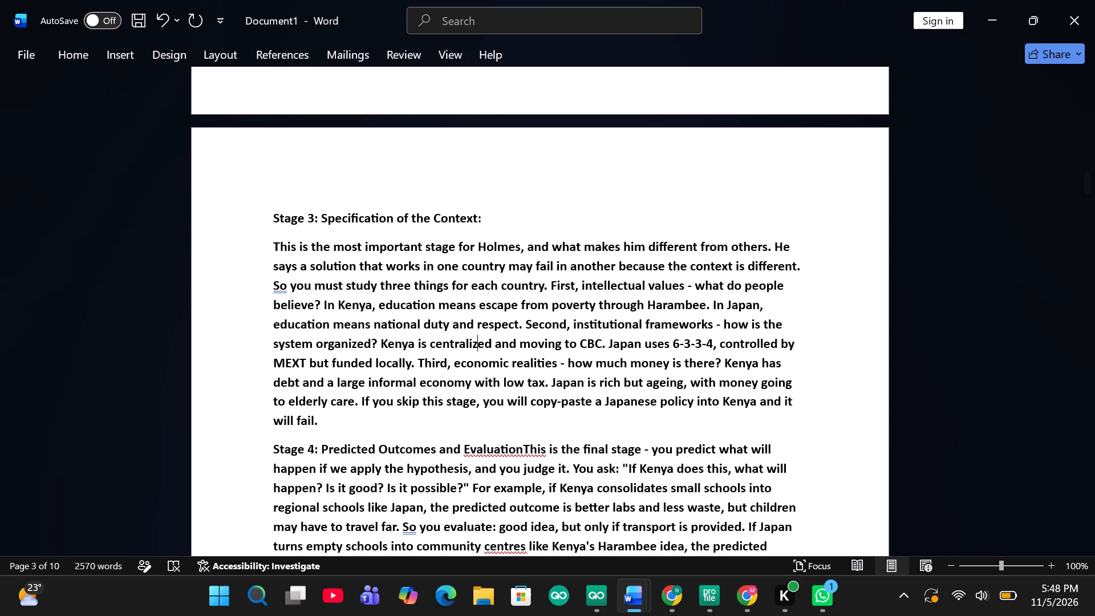
{"action": "scroll", "coordinate": [498, 423], "scroll_direction": "up", "scroll_amount": 2}
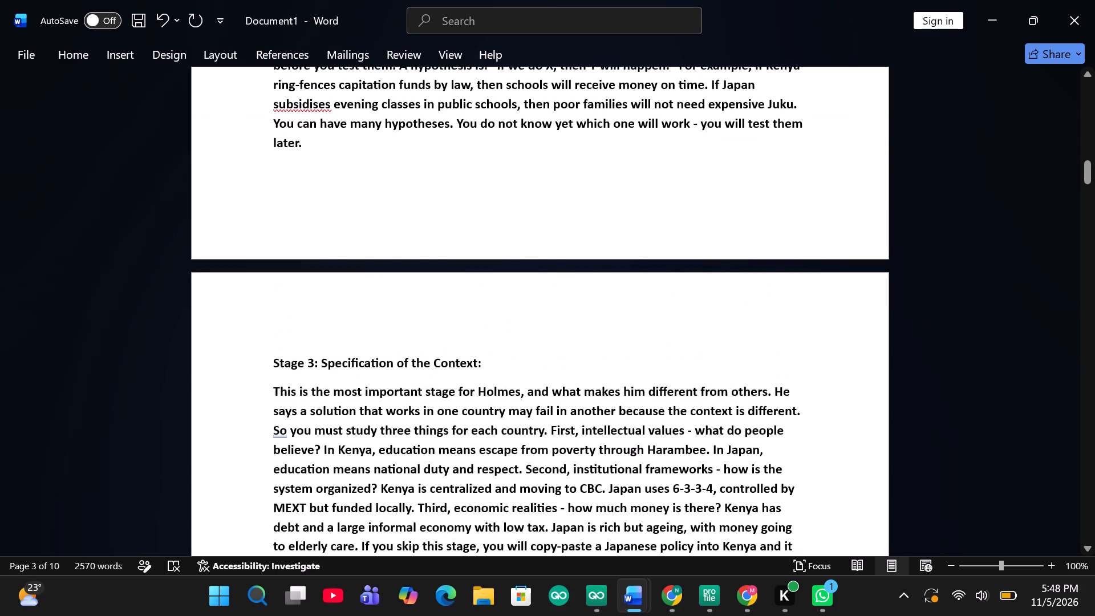
{"action": "scroll", "coordinate": [498, 423], "scroll_direction": "up", "scroll_amount": 2}
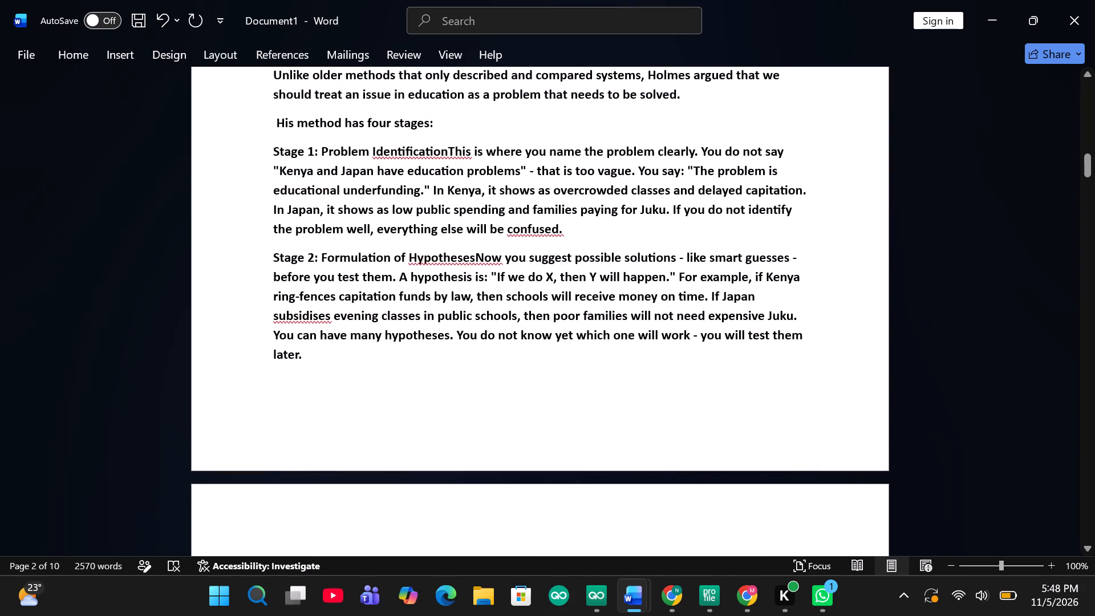
{"action": "left_click", "coordinate": [475, 264]}
{"action": "key", "text": "shift+colon"}
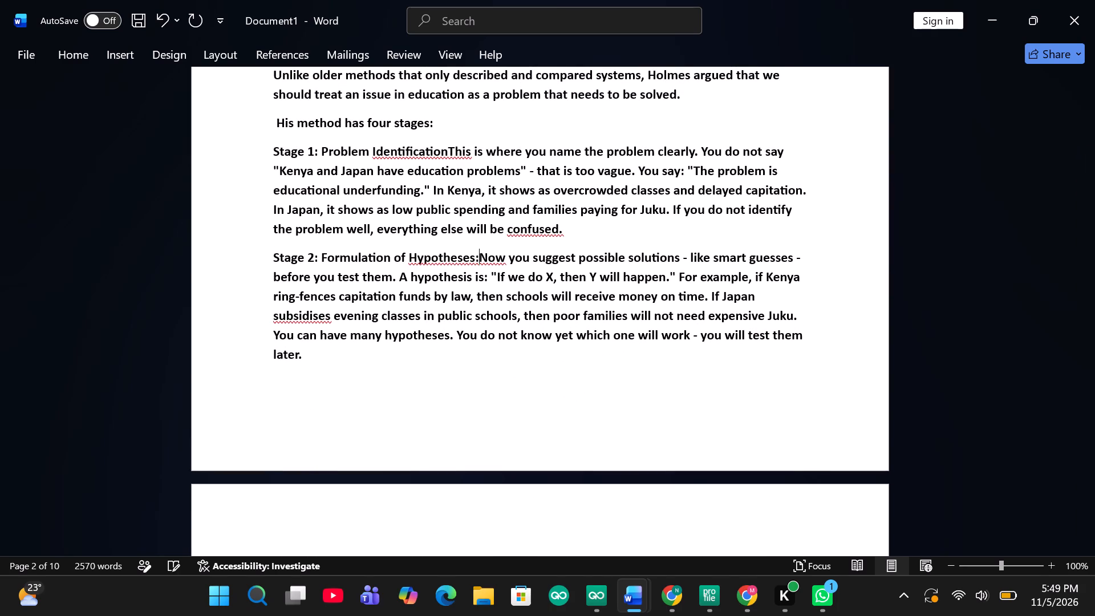
{"action": "key", "text": "Return"}
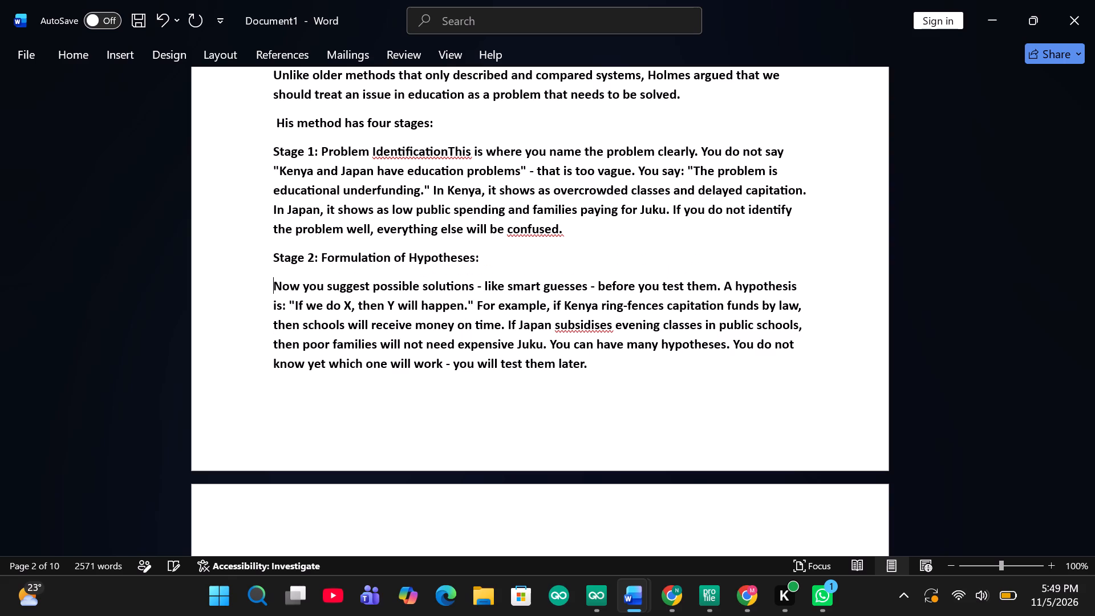
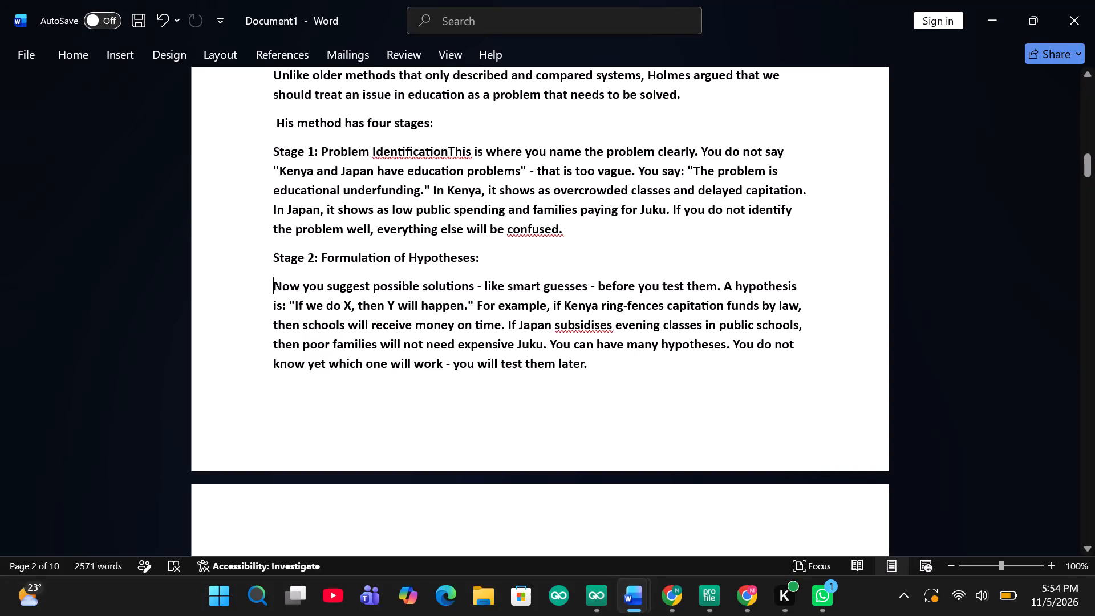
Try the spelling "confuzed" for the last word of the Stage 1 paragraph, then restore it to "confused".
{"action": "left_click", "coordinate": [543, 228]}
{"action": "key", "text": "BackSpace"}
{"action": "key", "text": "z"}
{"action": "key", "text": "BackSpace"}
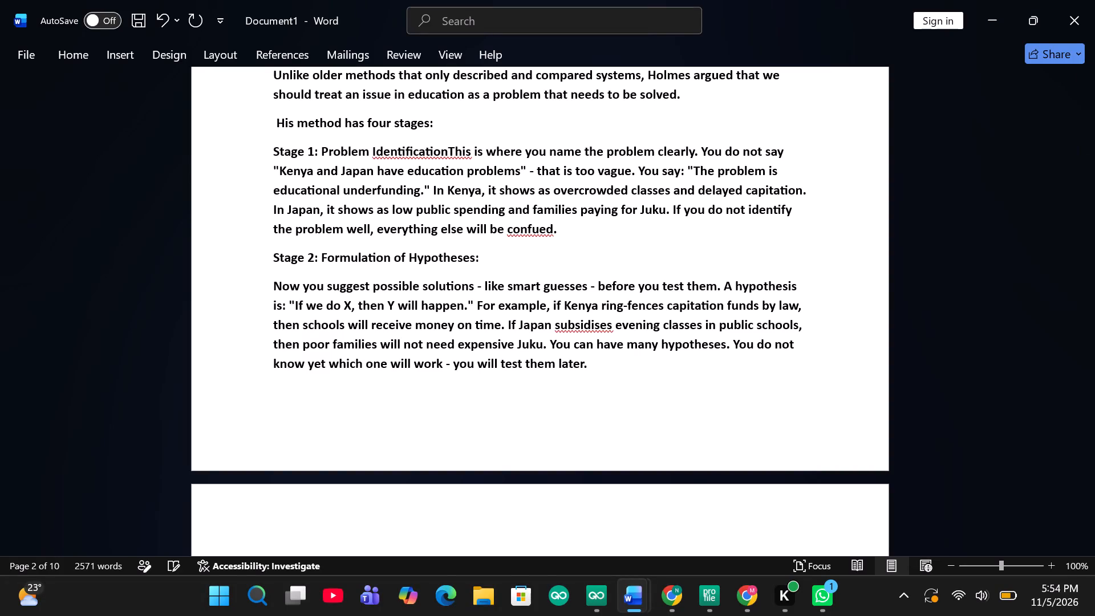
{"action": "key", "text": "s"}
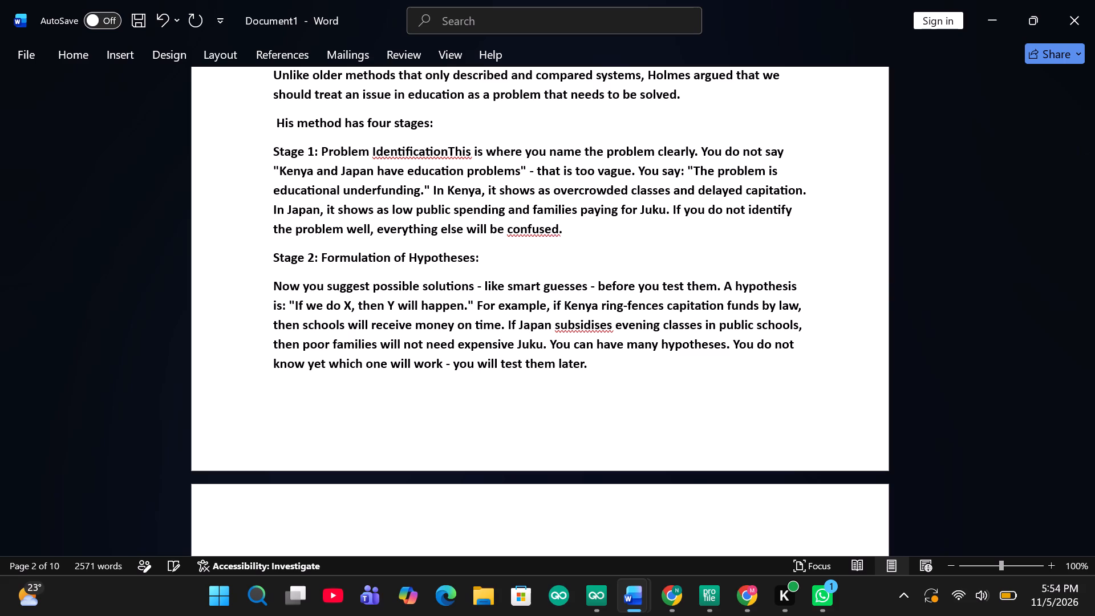
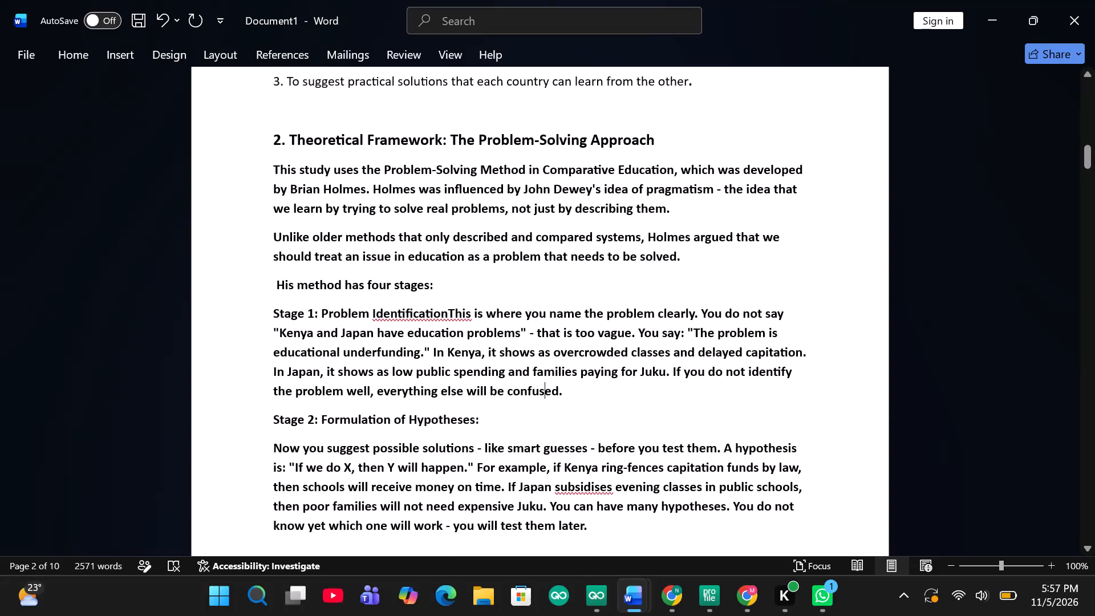
Delete the text under "His method has four stages:", from Stage 1 through the justification ending "students like us", stopping before section 3's heading.
{"action": "left_click_drag", "start_coordinate": [275, 308], "coordinate": [553, 452]}
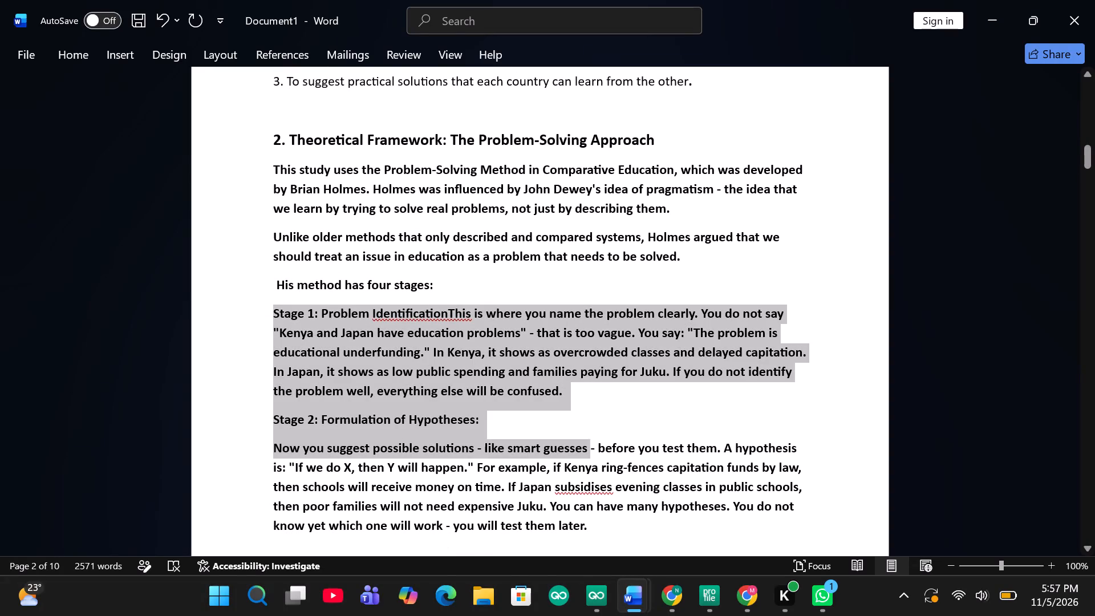
{"action": "left_click_drag", "start_coordinate": [553, 452], "coordinate": [605, 576]}
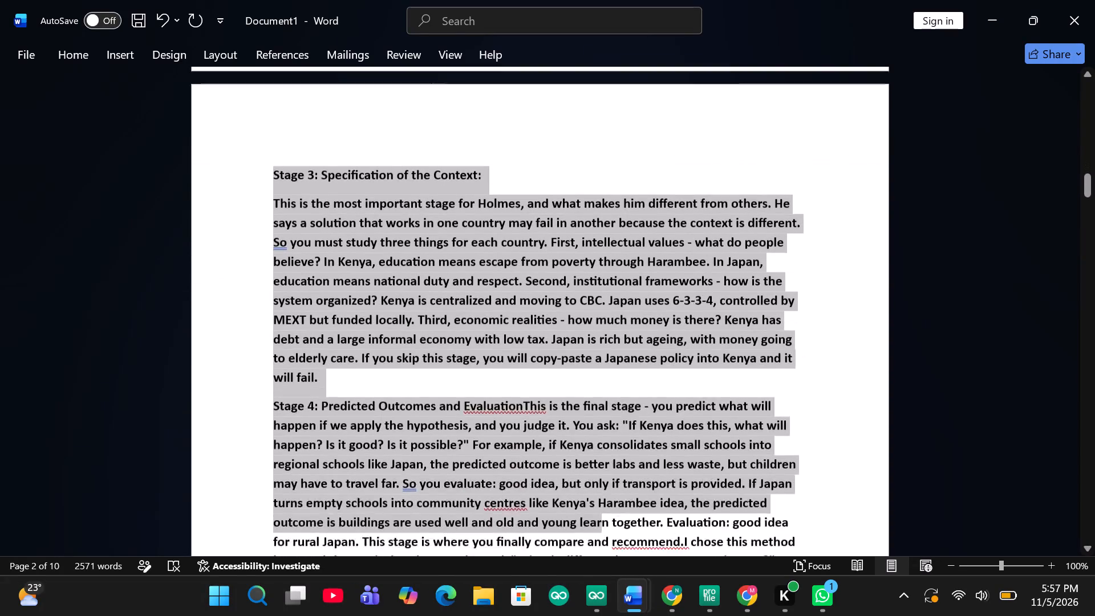
{"action": "left_click_drag", "start_coordinate": [605, 576], "coordinate": [609, 292]}
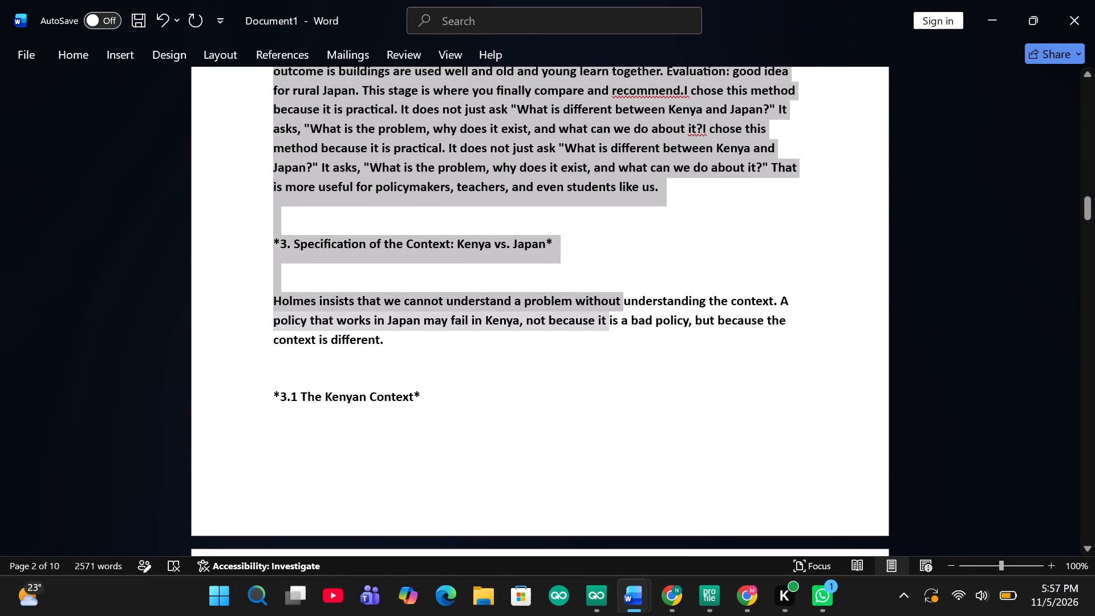
{"action": "left_click_drag", "start_coordinate": [609, 292], "coordinate": [623, 205]}
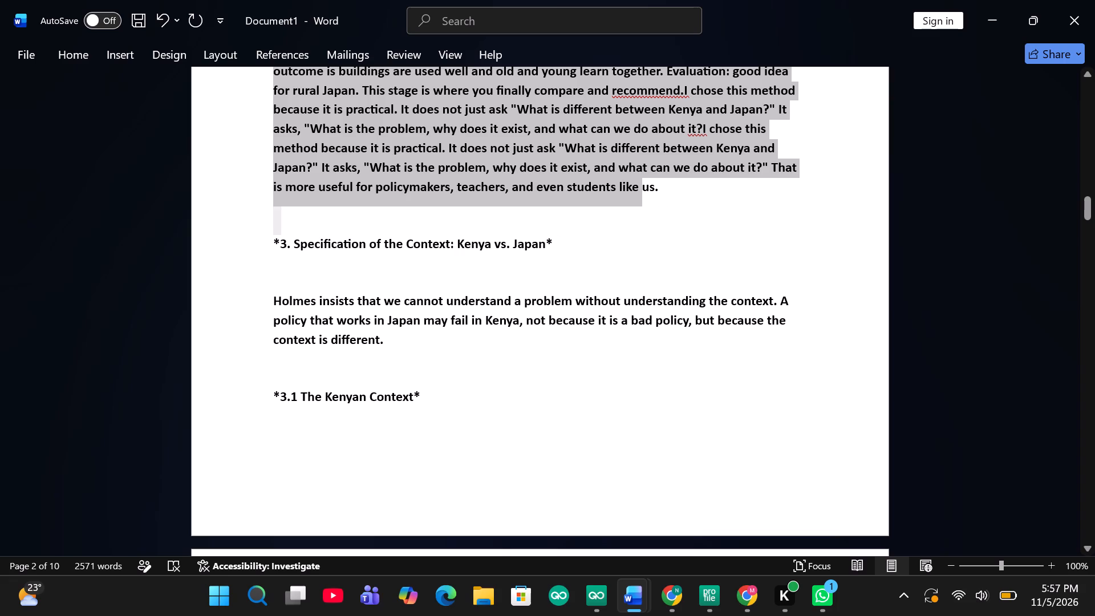
{"action": "left_click_drag", "start_coordinate": [623, 205], "coordinate": [651, 209]}
{"action": "key", "text": "BackSpace"}
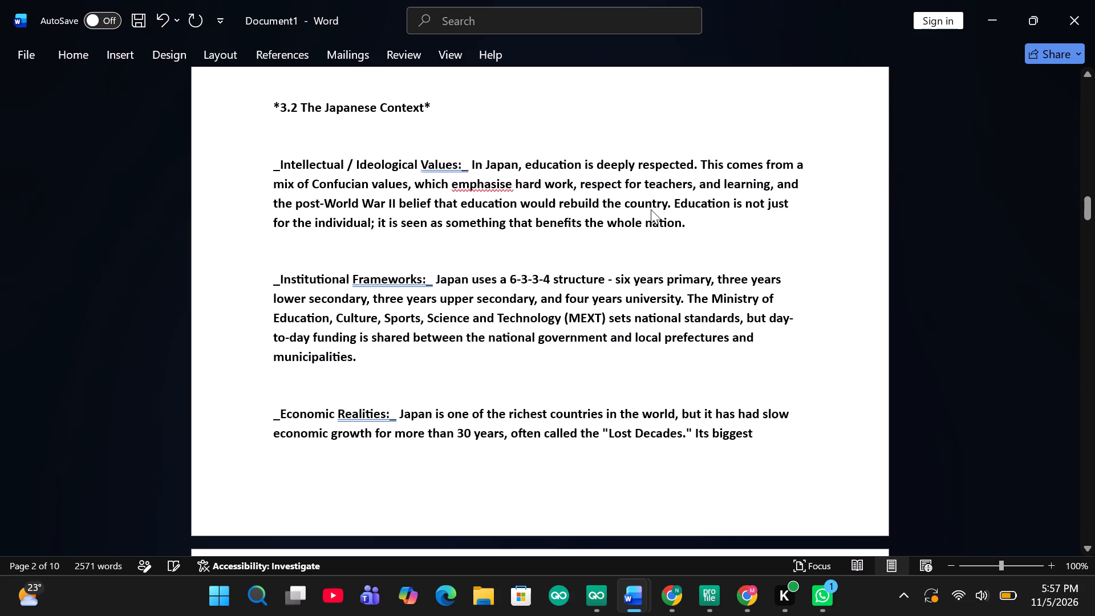
{"action": "scroll", "coordinate": [651, 209], "scroll_direction": "up", "scroll_amount": 1}
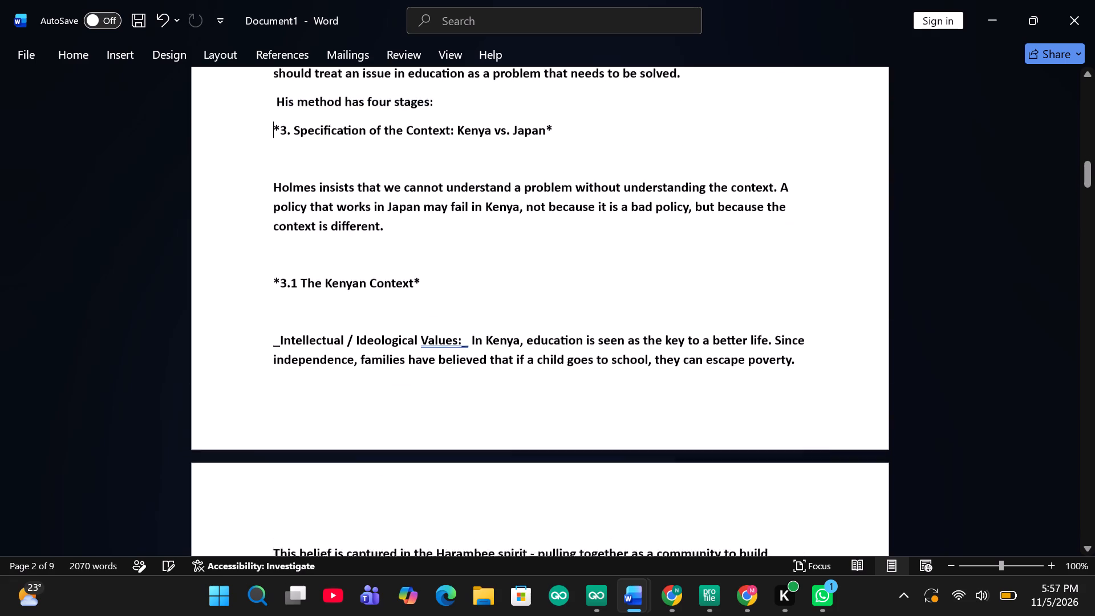
{"action": "scroll", "coordinate": [651, 209], "scroll_direction": "up", "scroll_amount": 1}
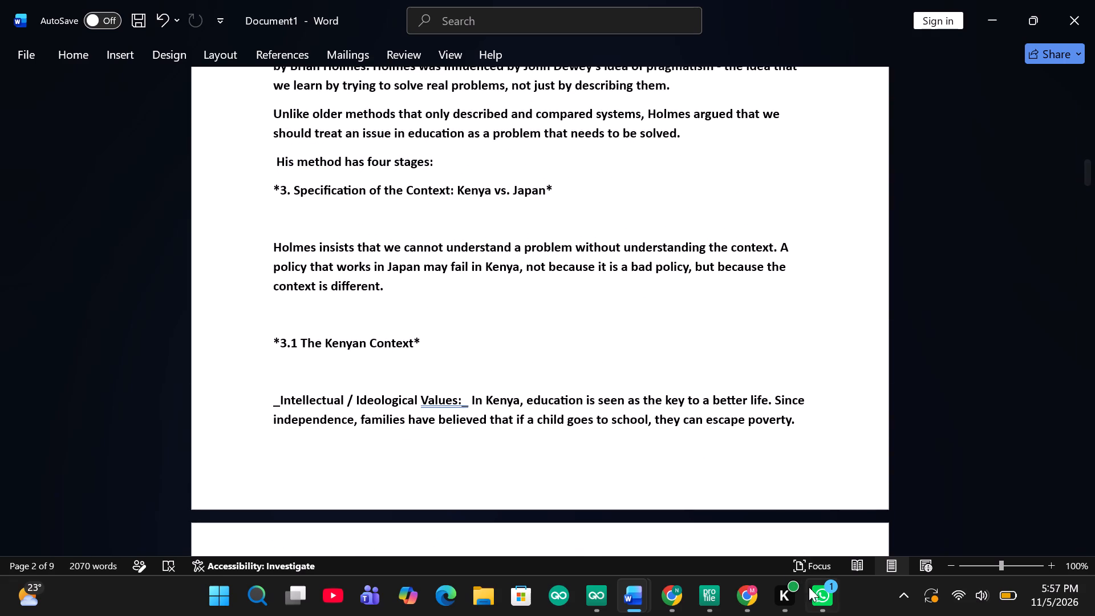
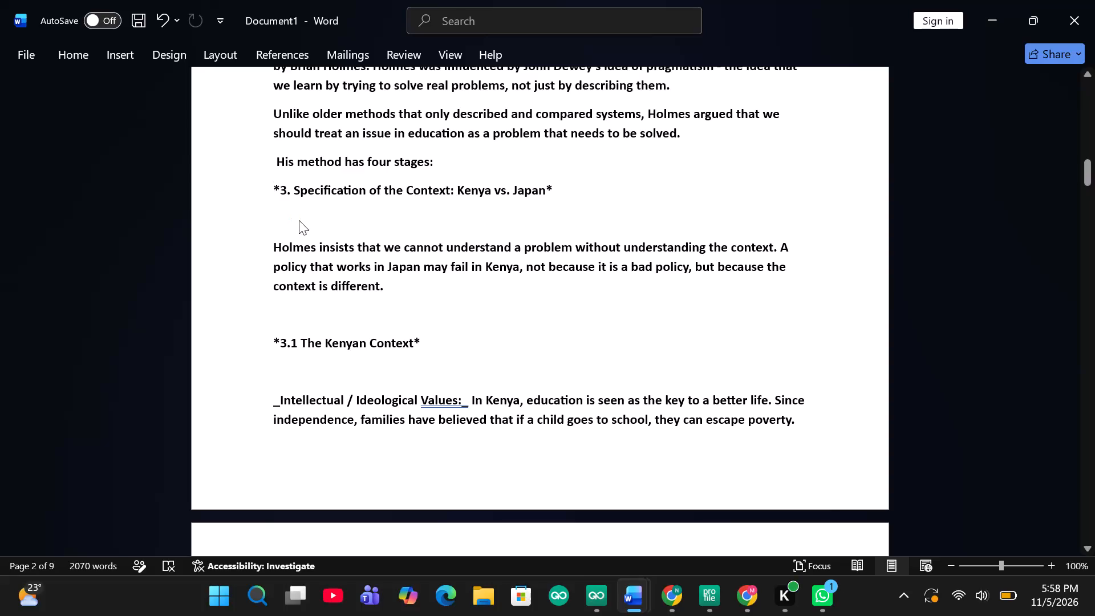
Break the Stage 1 text after "Explanation:" so the stage heading stands on its own line above its description.
{"action": "scroll", "coordinate": [337, 180], "scroll_direction": "up", "scroll_amount": 3}
{"action": "scroll", "coordinate": [337, 180], "scroll_direction": "down", "scroll_amount": 1}
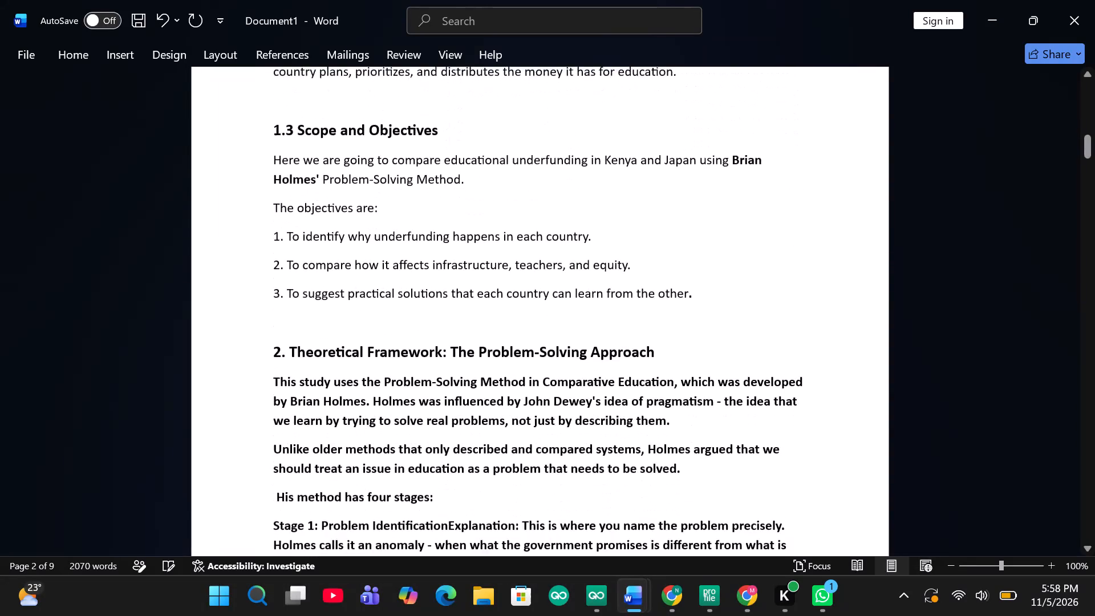
{"action": "scroll", "coordinate": [337, 180], "scroll_direction": "down", "scroll_amount": 2}
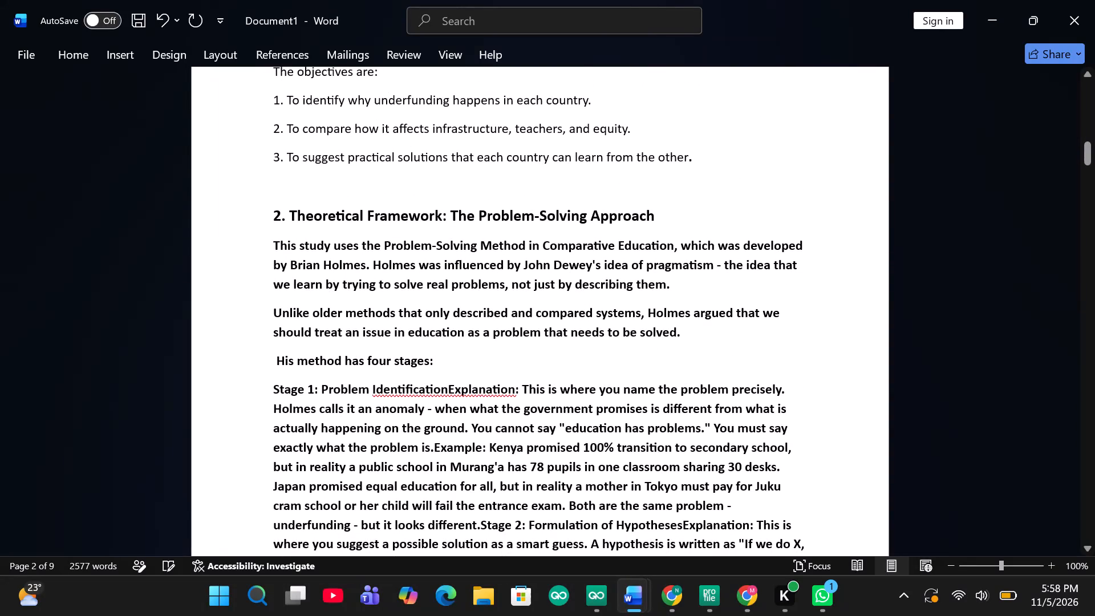
{"action": "left_click", "coordinate": [518, 389]}
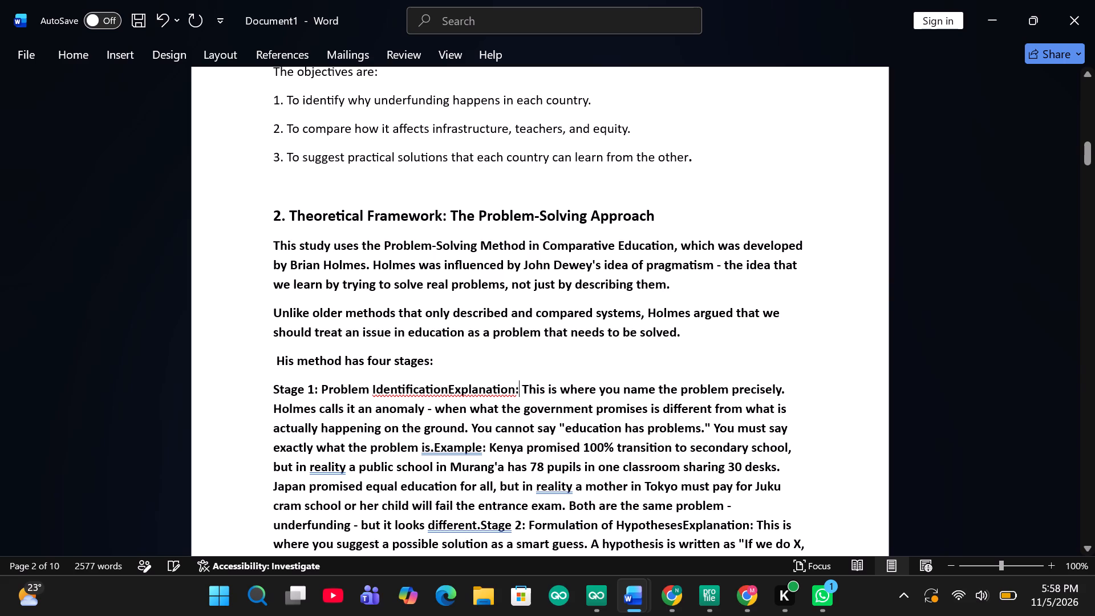
{"action": "key", "text": "Return"}
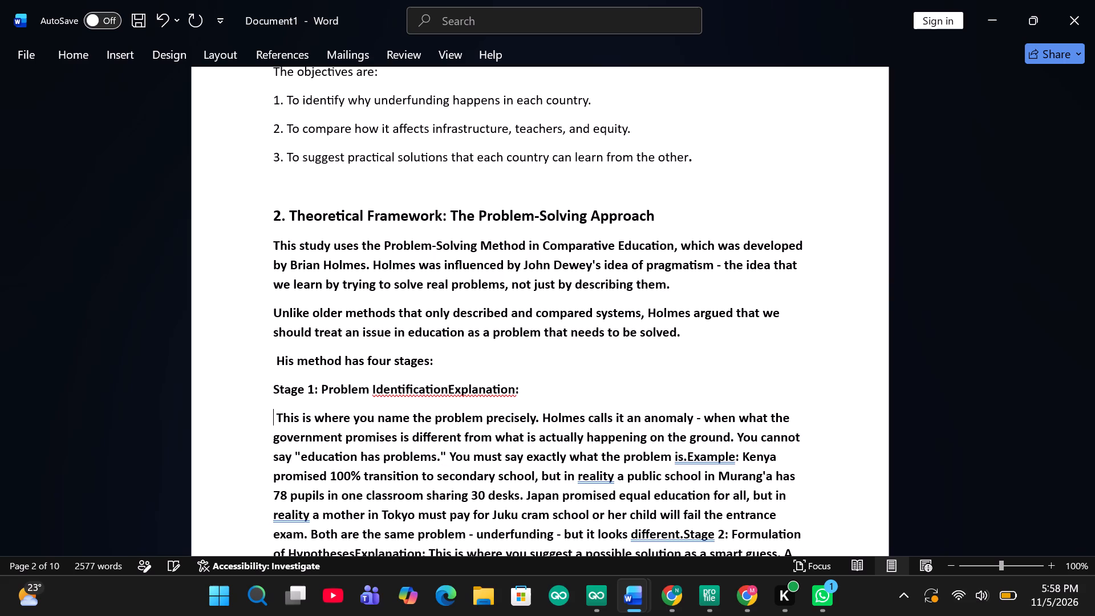
{"action": "scroll", "coordinate": [584, 378], "scroll_direction": "left", "scroll_amount": 1}
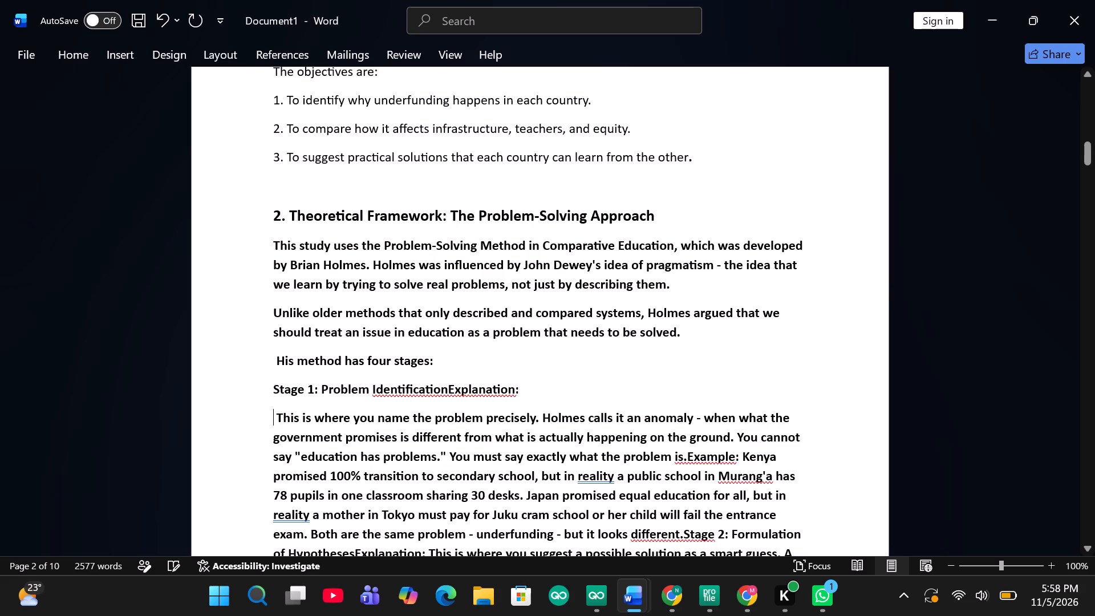
Underline the Stage 1 heading, leaving out its closing colon.
{"action": "left_click_drag", "start_coordinate": [271, 388], "coordinate": [360, 391]}
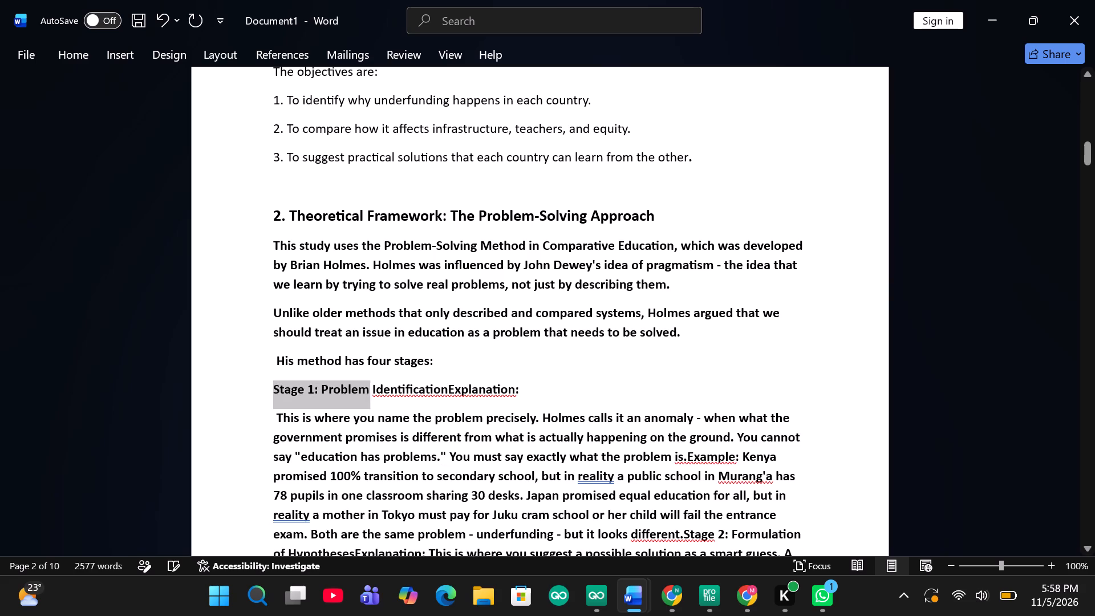
{"action": "left_click_drag", "start_coordinate": [360, 391], "coordinate": [513, 388]}
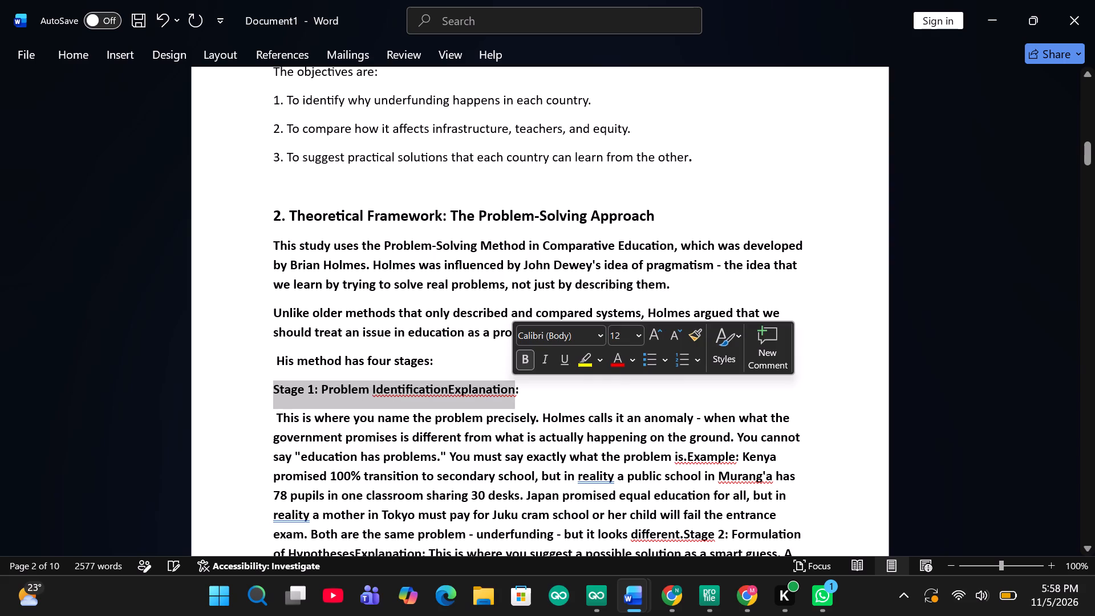
{"action": "left_click", "coordinate": [569, 364]}
Remove the word "Explanation" from the Stage 1 heading so it reads "Stage 1: Problem Identification:".
{"action": "left_click", "coordinate": [446, 385]}
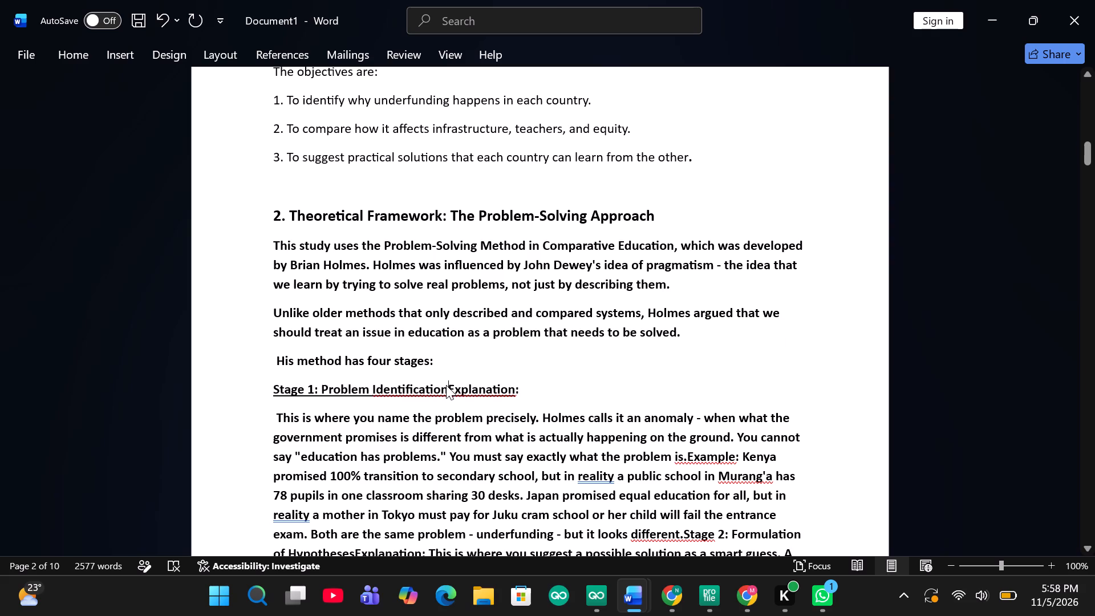
{"action": "key", "text": "space"}
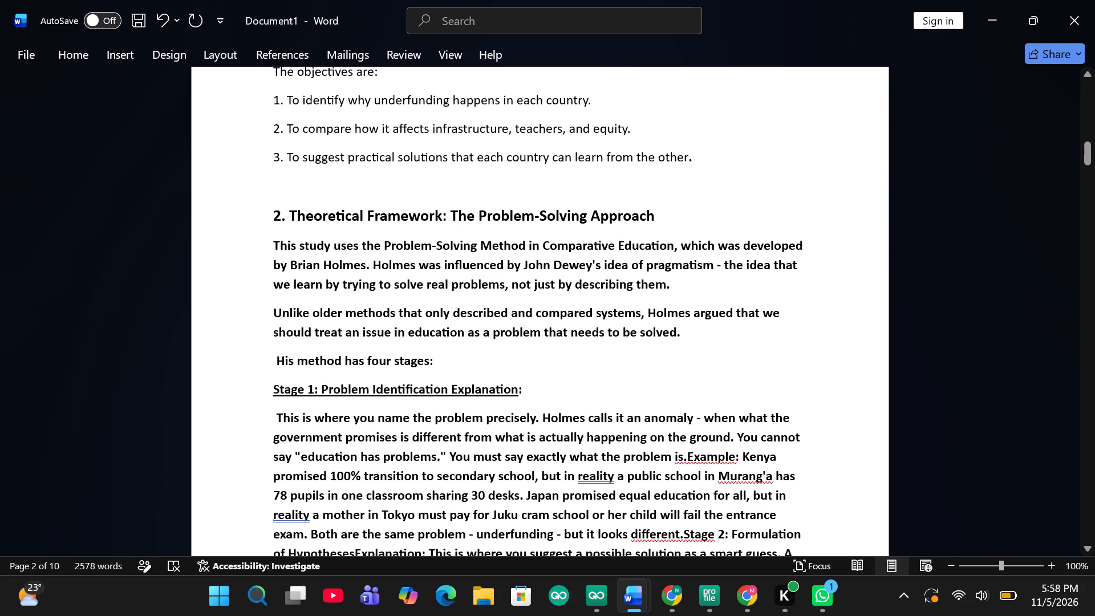
{"action": "scroll", "coordinate": [413, 408], "scroll_direction": "down", "scroll_amount": 1}
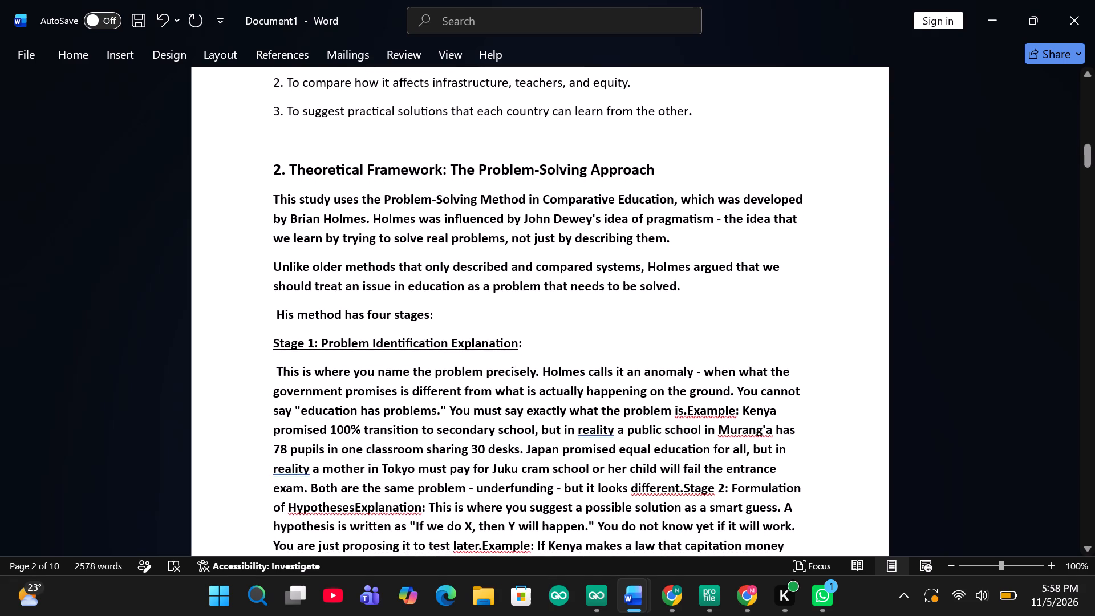
{"action": "left_click", "coordinate": [518, 342]}
{"action": "key", "text": "BackSpace"}
{"action": "key", "text": "BackSpace"}
{"action": "key", "text": "BackSpace"}
{"action": "key", "text": "BackSpace"}
{"action": "key", "text": "BackSpace"}
{"action": "key", "text": "BackSpace"}
{"action": "key", "text": "BackSpace"}
{"action": "key", "text": "BackSpace"}
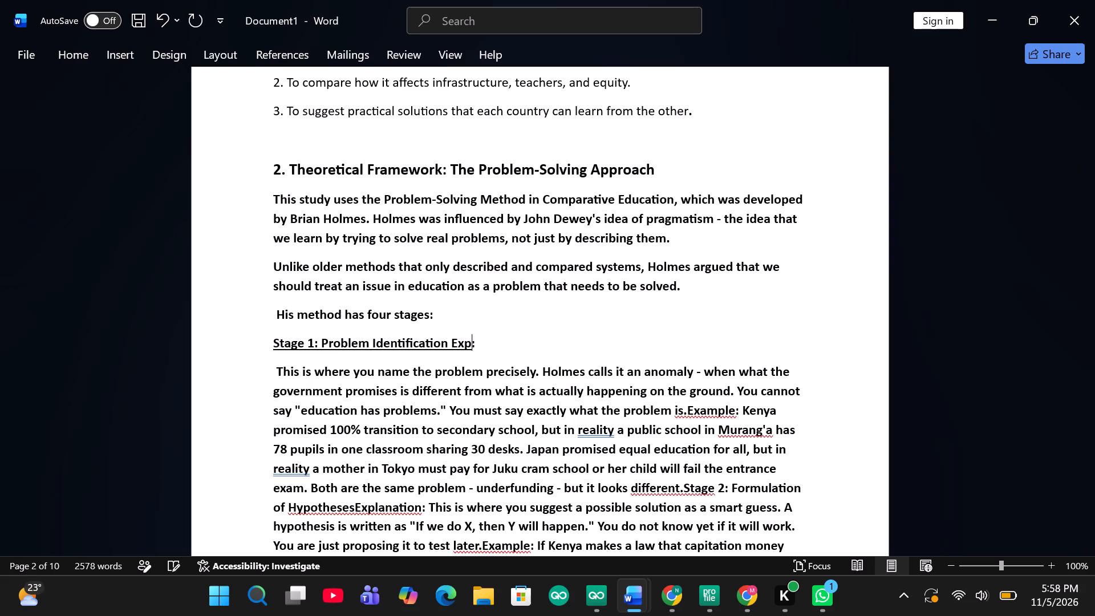
{"action": "key", "text": "BackSpace"}
{"action": "key", "text": "BackSpace"}
{"action": "key", "text": "BackSpace"}
{"action": "key", "text": "BackSpace"}
Start a new paragraph at "Example:" in the Stage 1 description.
{"action": "left_click", "coordinate": [687, 414]}
{"action": "key", "text": "Return"}
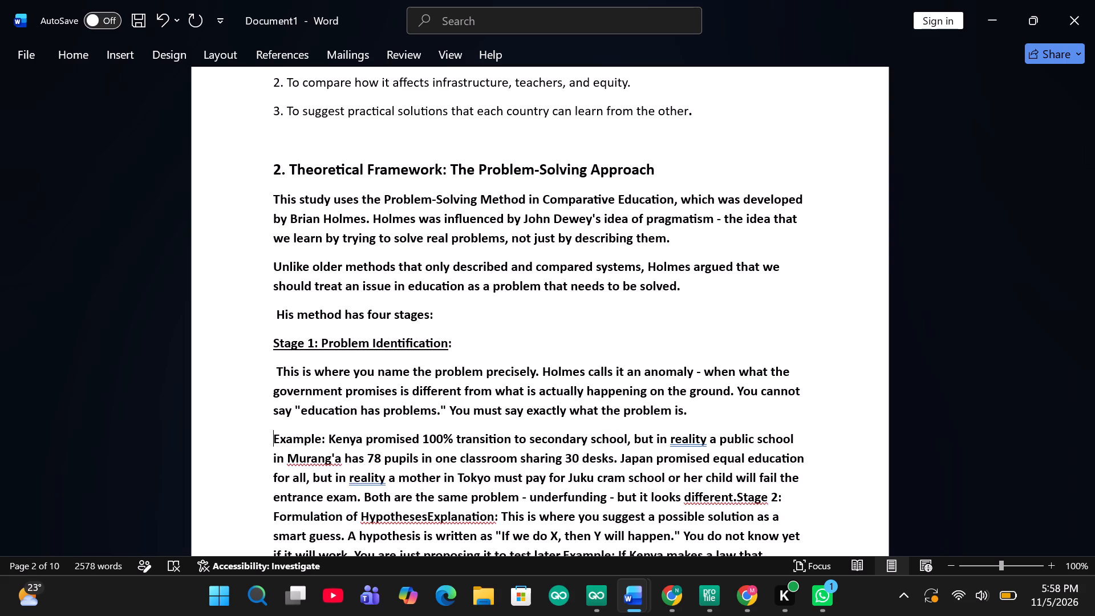
Delete "in Murang'a" after "a public school" in the Stage 1 example.
{"action": "left_click", "coordinate": [340, 460]}
{"action": "key", "text": "BackSpace"}
{"action": "key", "text": "BackSpace"}
{"action": "key", "text": "BackSpace"}
{"action": "key", "text": "BackSpace"}
{"action": "key", "text": "BackSpace"}
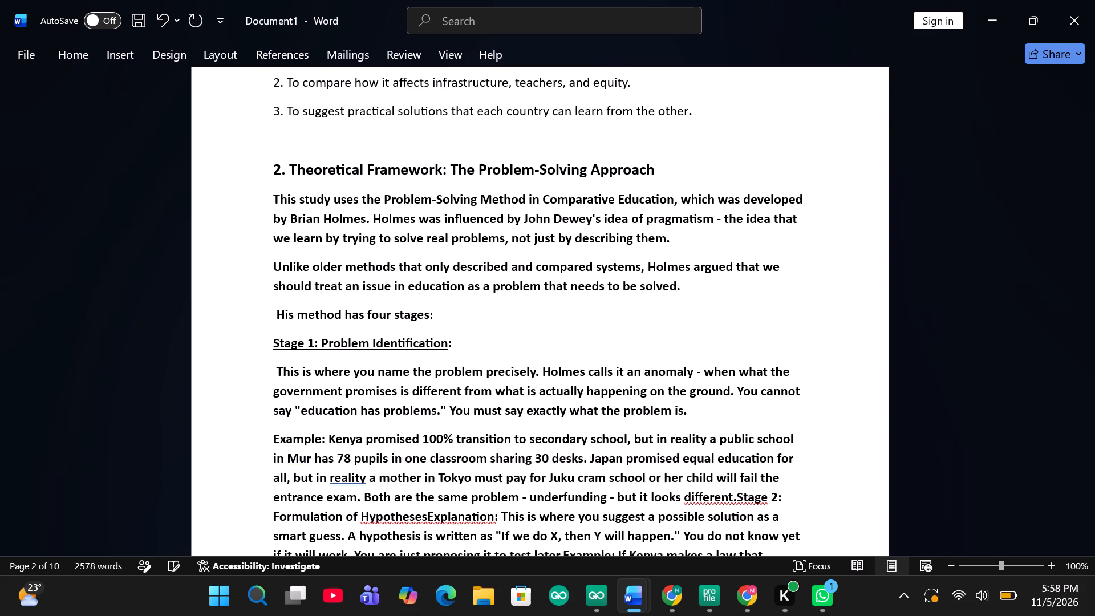
{"action": "key", "text": "BackSpace"}
{"action": "key", "text": "BackSpace"}
{"action": "key", "text": "BackSpace"}
{"action": "key", "text": "BackSpace"}
{"action": "key", "text": "BackSpace"}
{"action": "key", "text": "BackSpace"}
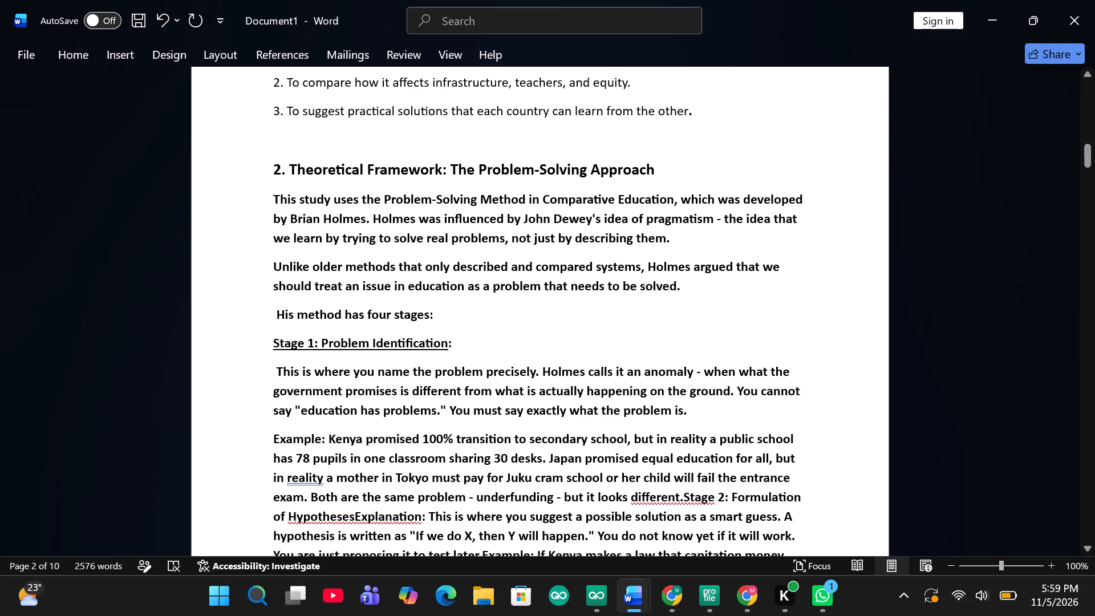
Remove the dashes before and after "underfunding" in the last sentence of the Stage 1 example.
{"action": "scroll", "coordinate": [375, 502], "scroll_direction": "down", "scroll_amount": 1}
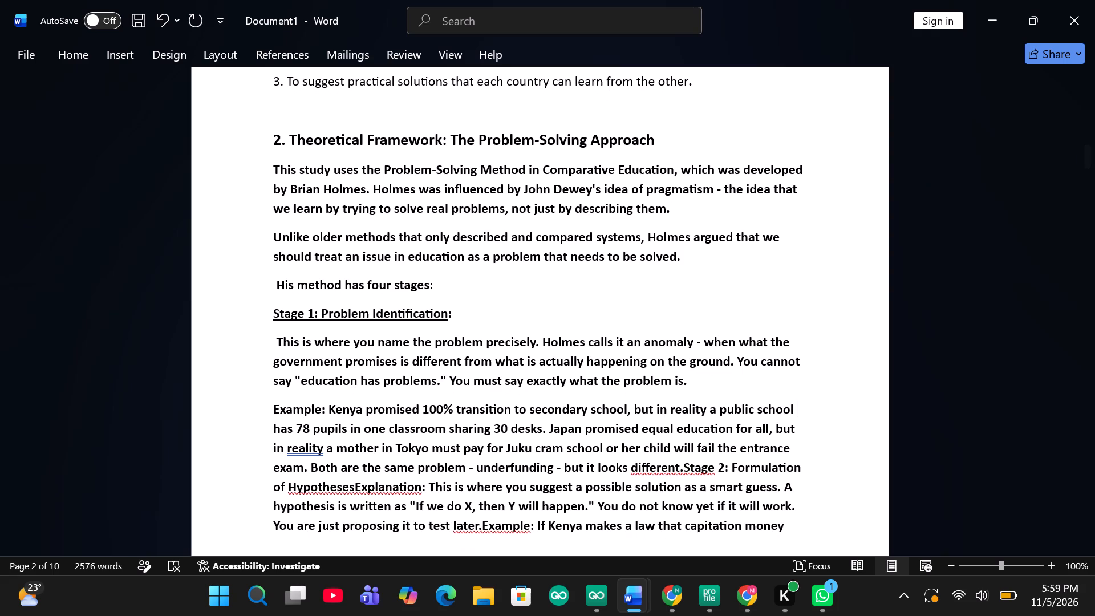
{"action": "left_click", "coordinate": [565, 468]}
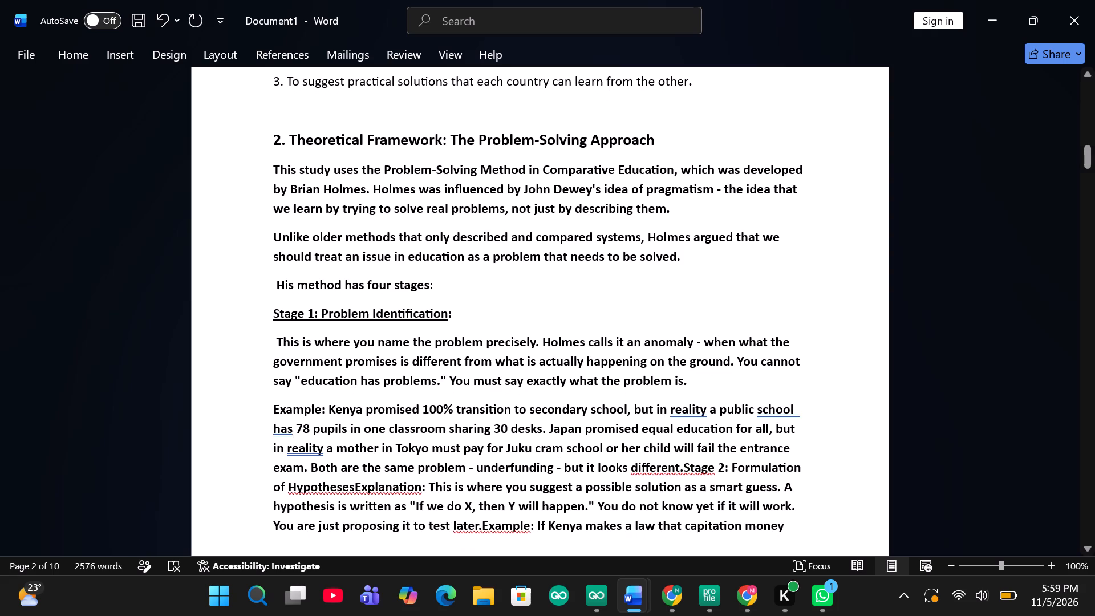
{"action": "key", "text": "BackSpace"}
{"action": "key", "text": "BackSpace"}
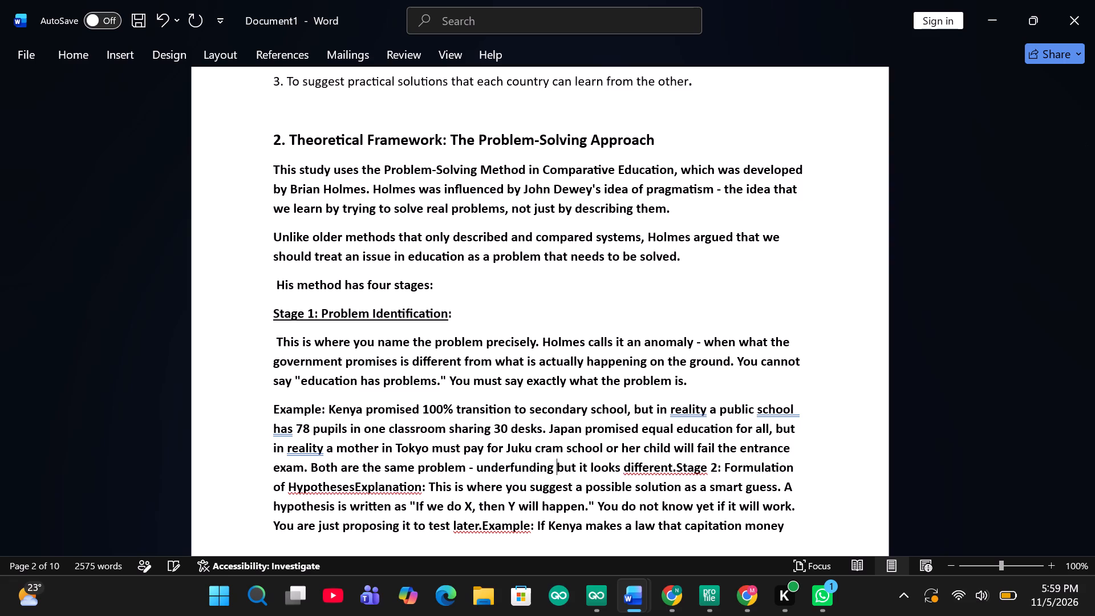
{"action": "left_click", "coordinate": [471, 468]}
{"action": "key", "text": "BackSpace"}
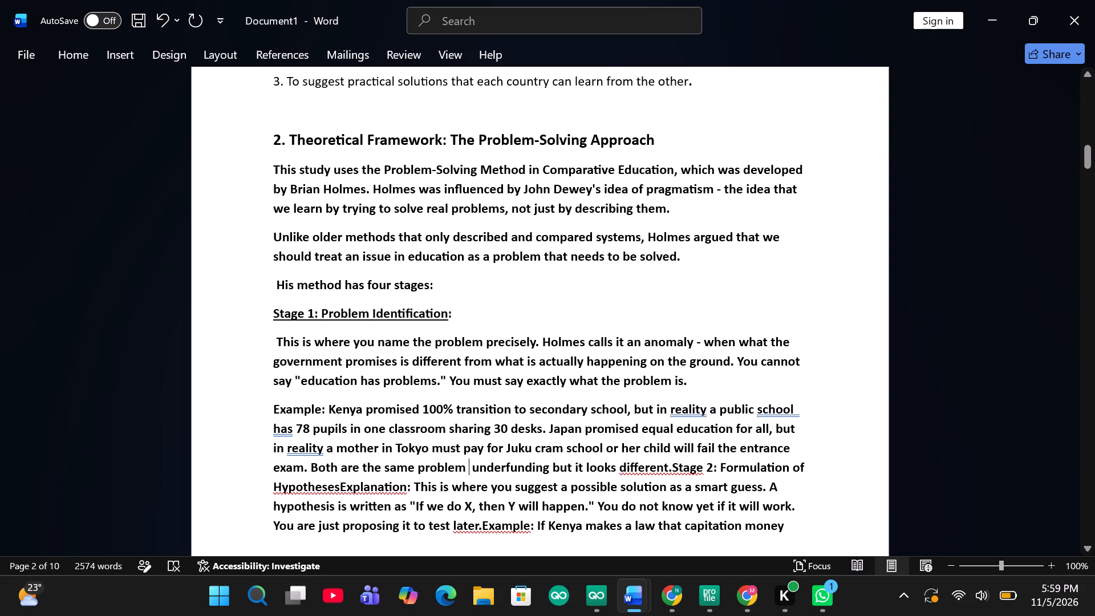
Put "Stage 2: Formulation of Hypotheses:" on its own line as a heading, deleting the attached word "Explanation".
{"action": "left_click", "coordinate": [672, 469]}
{"action": "key", "text": "Return"}
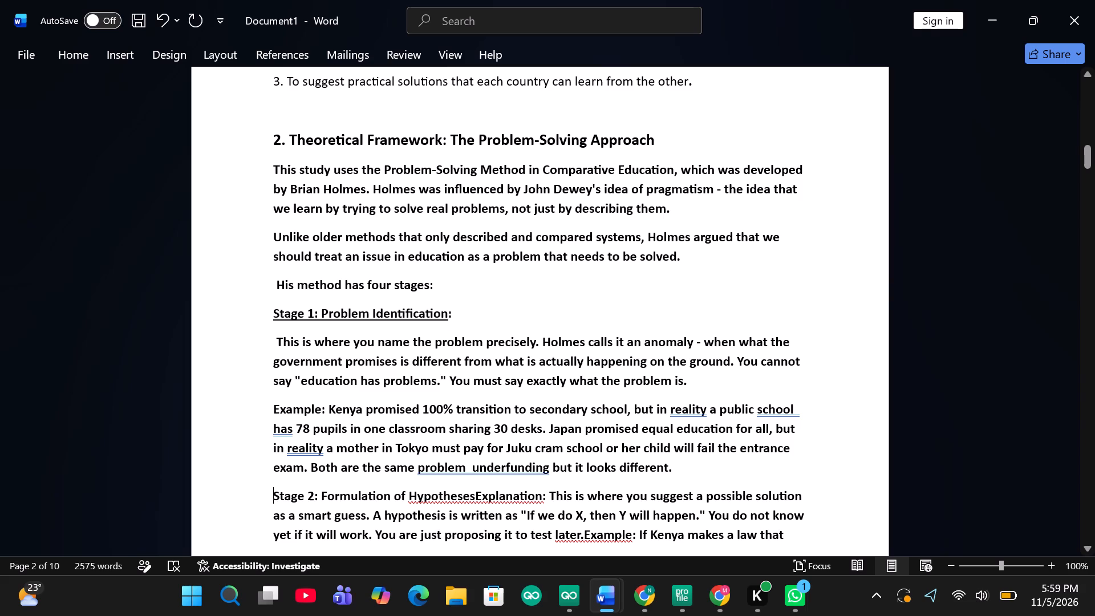
{"action": "left_click_drag", "start_coordinate": [541, 499], "coordinate": [477, 495]}
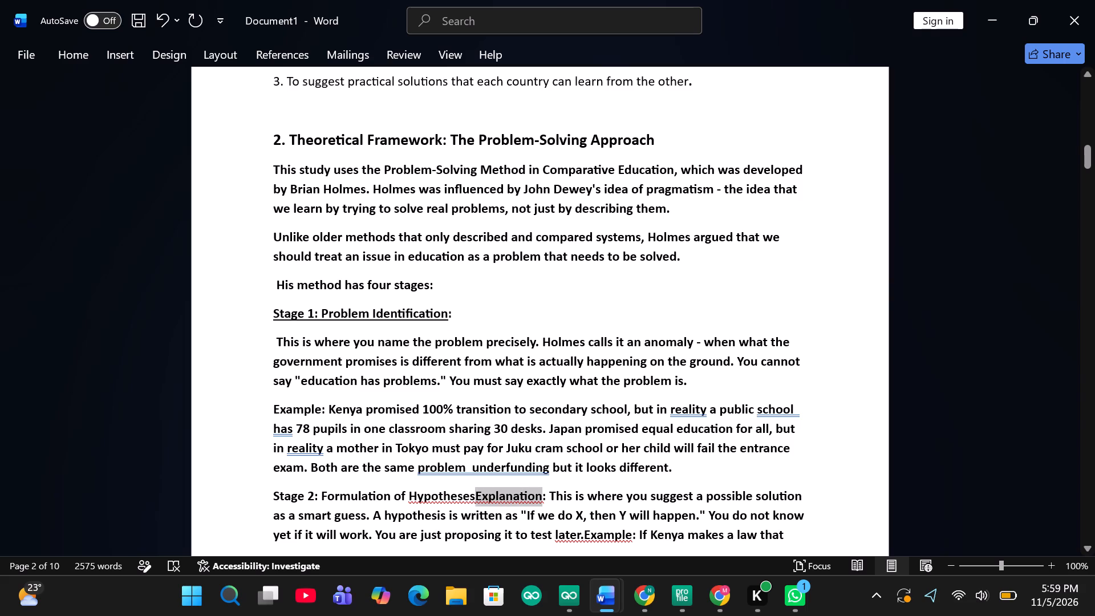
{"action": "left_click_drag", "start_coordinate": [477, 495], "coordinate": [476, 495]}
{"action": "key", "text": "BackSpace"}
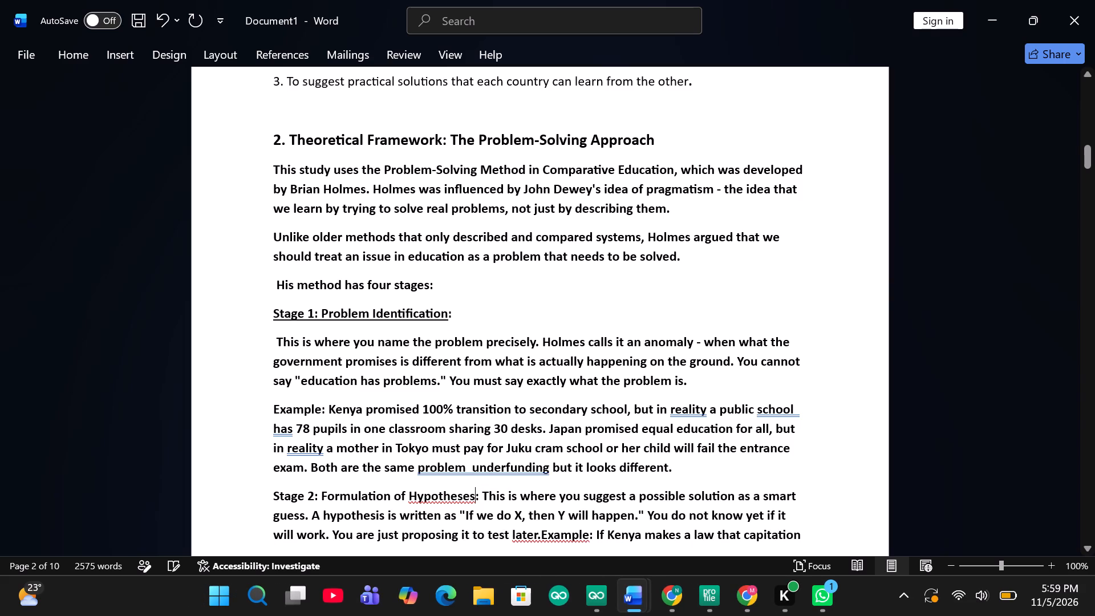
{"action": "left_click", "coordinate": [478, 496]}
{"action": "key", "text": "Return"}
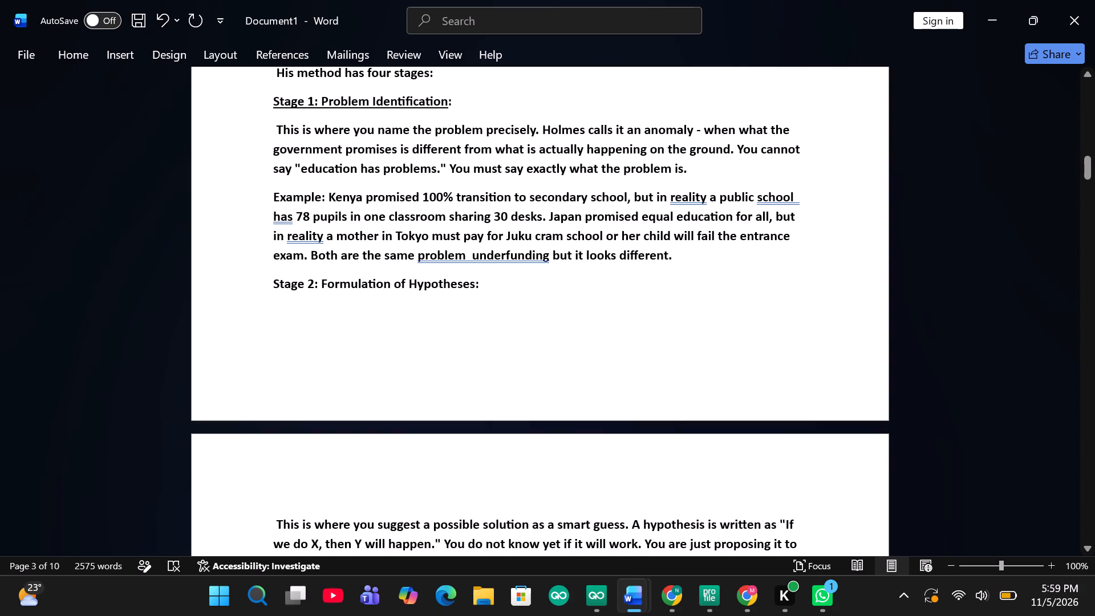
Underline the heading "Stage 2: Formulation of Hypotheses:".
{"action": "left_click_drag", "start_coordinate": [269, 281], "coordinate": [481, 310]}
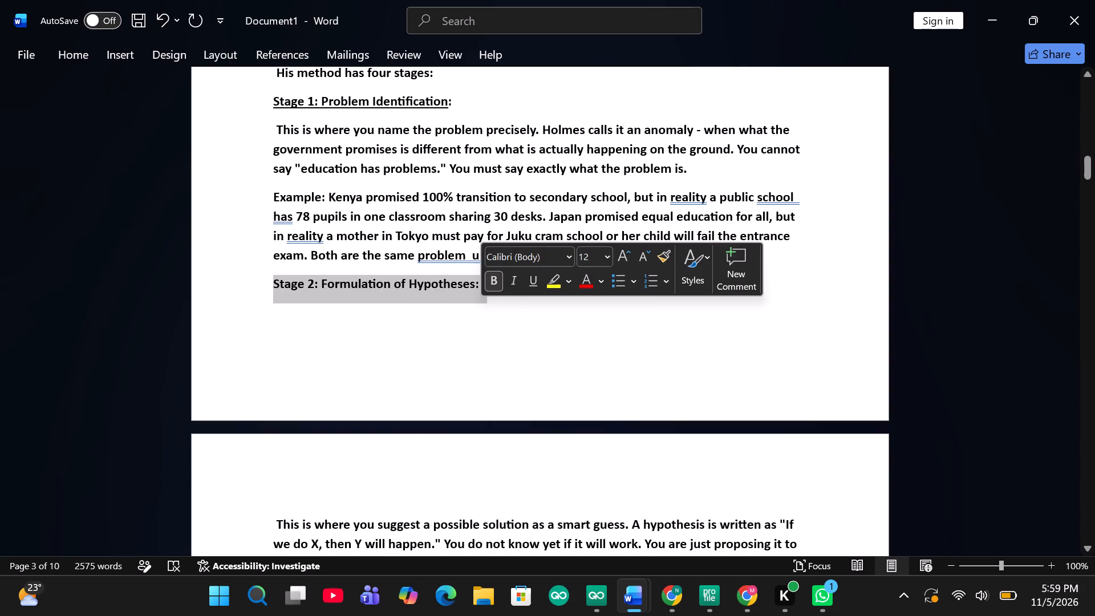
{"action": "left_click", "coordinate": [531, 277]}
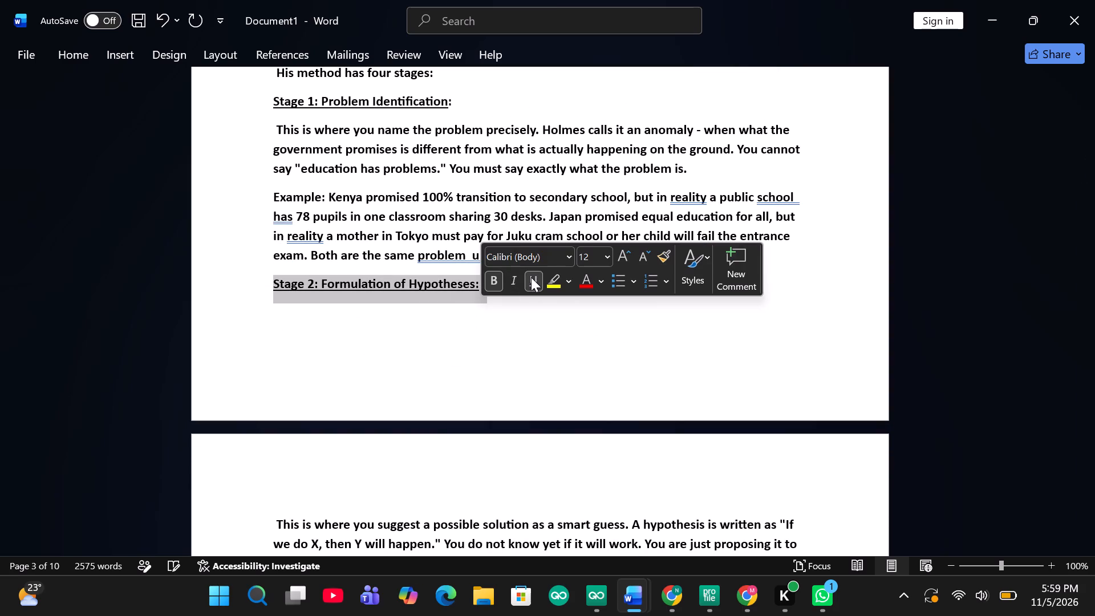
{"action": "left_click", "coordinate": [604, 341]}
Insert two empty paragraphs after the Stage 1 example to push the Stage 2 heading onto the next page.
{"action": "left_click", "coordinate": [676, 263]}
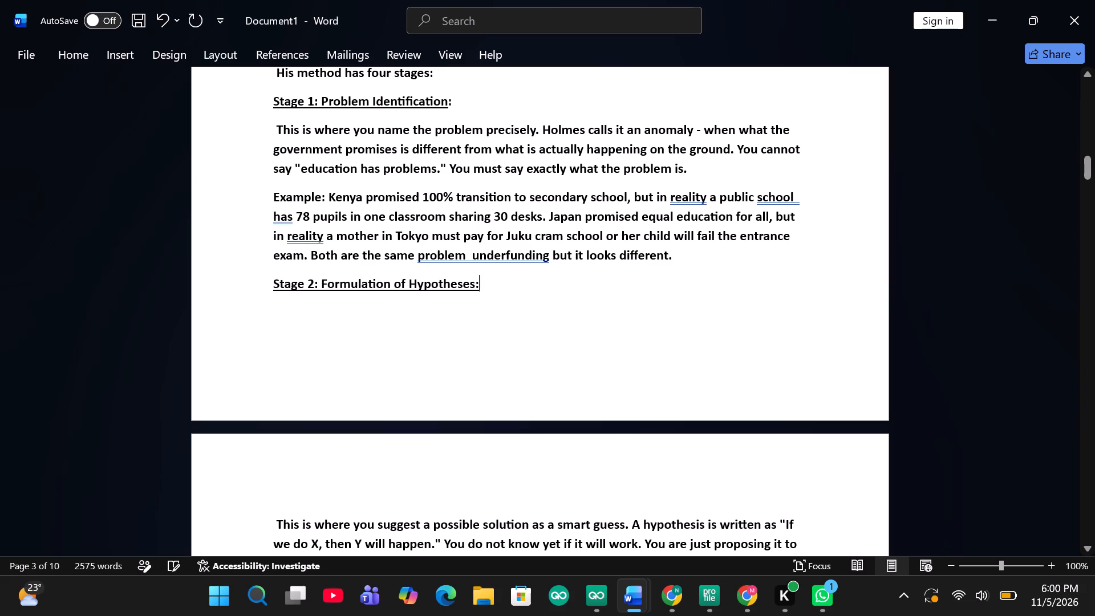
{"action": "key", "text": "Return"}
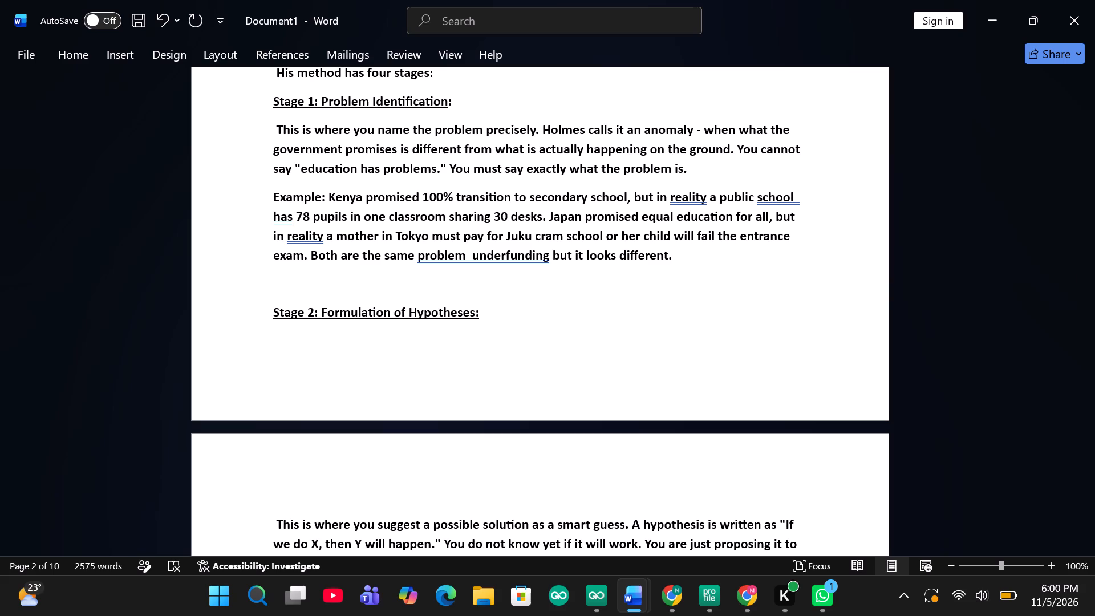
{"action": "key", "text": "Return"}
Start a new paragraph at "Example:" in the Stage 2 description.
{"action": "scroll", "coordinate": [553, 346], "scroll_direction": "down", "scroll_amount": 3}
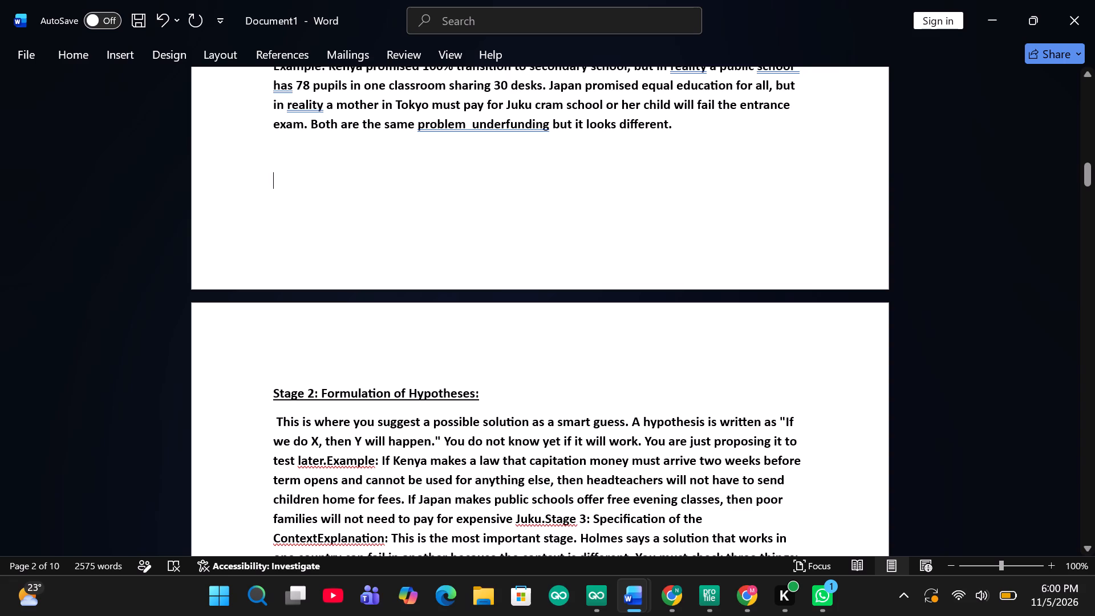
{"action": "left_click", "coordinate": [326, 464]}
{"action": "key", "text": "Return"}
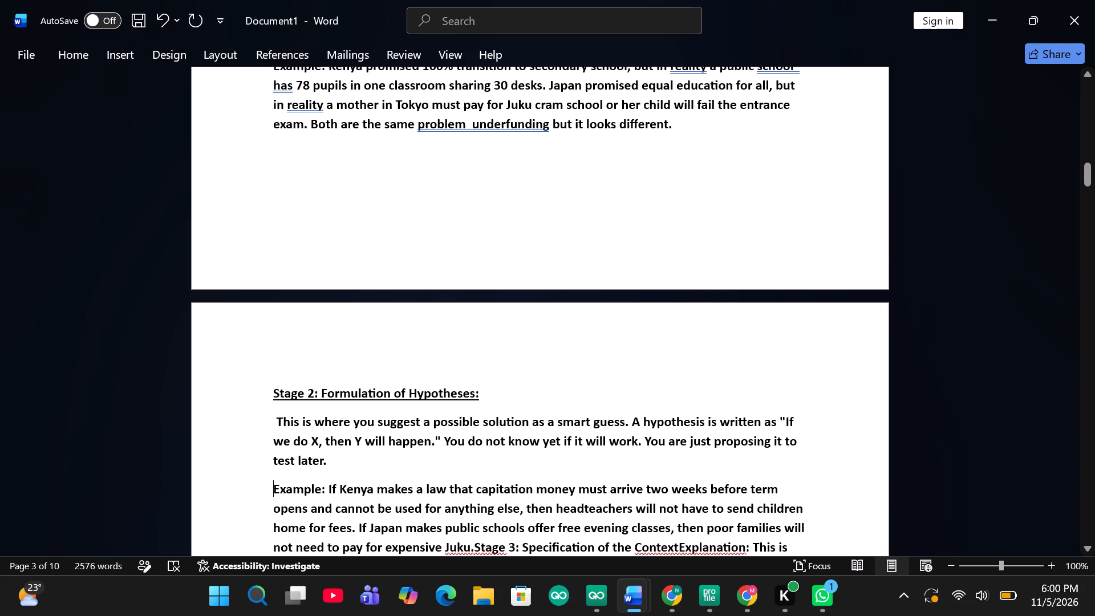
Put "Stage 3: Specification of the Context:" on its own line as a heading, deleting the attached word "Explanation".
{"action": "scroll", "coordinate": [285, 479], "scroll_direction": "down", "scroll_amount": 1}
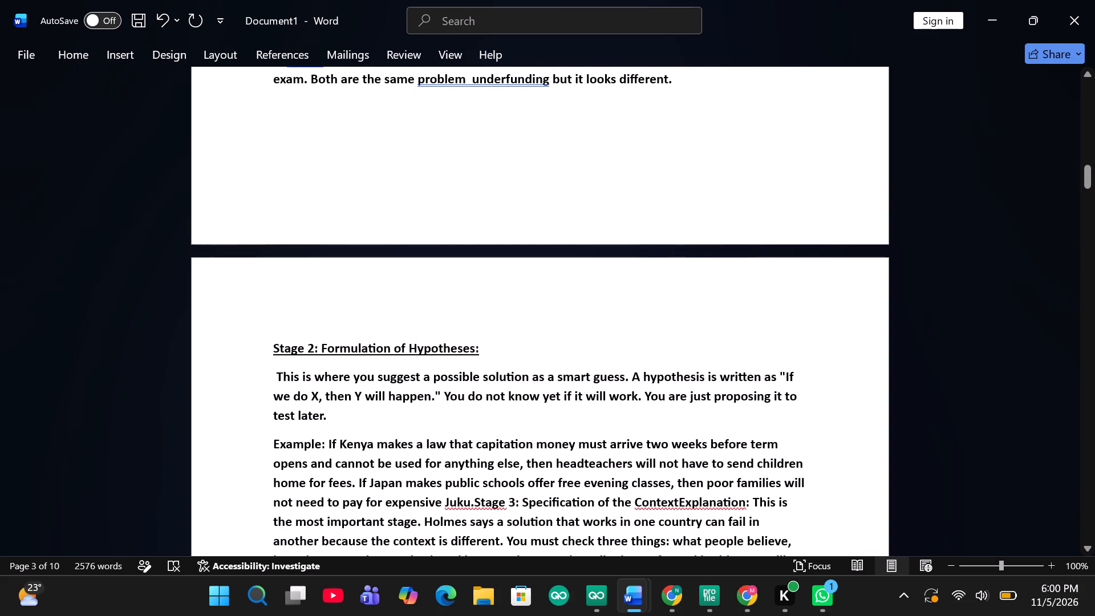
{"action": "left_click", "coordinate": [474, 504]}
{"action": "key", "text": "Return"}
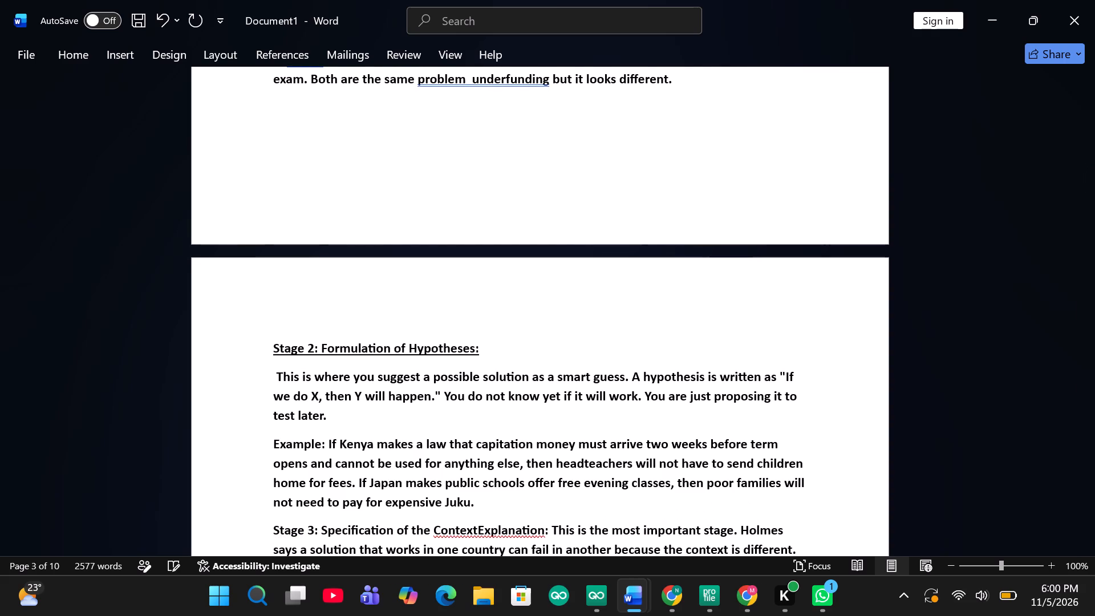
{"action": "scroll", "coordinate": [474, 504], "scroll_direction": "down", "scroll_amount": 2}
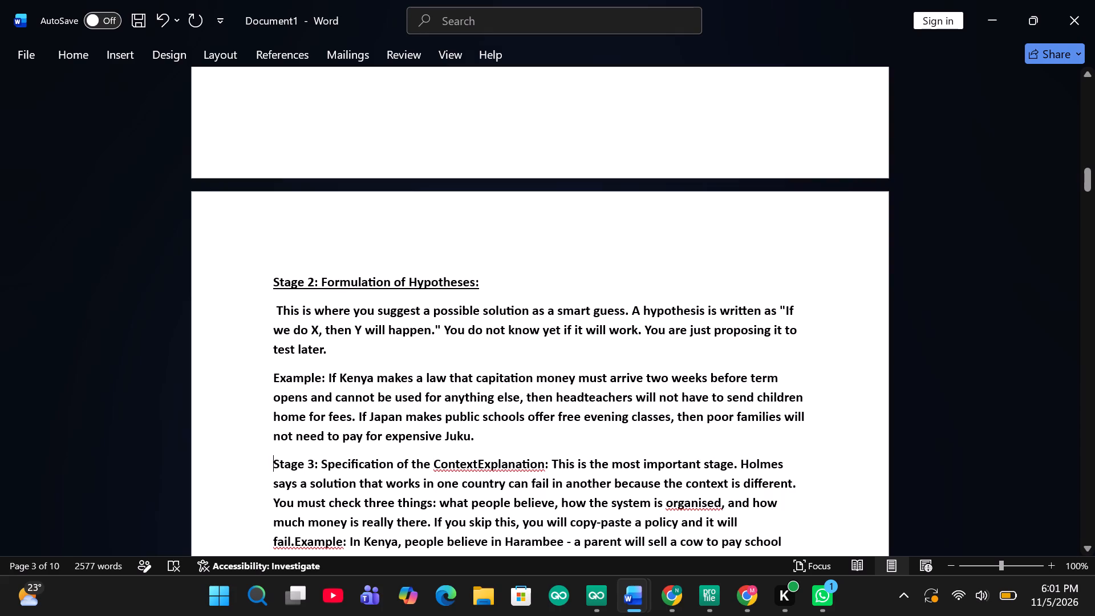
{"action": "left_click_drag", "start_coordinate": [542, 462], "coordinate": [536, 463]}
{"action": "left_click_drag", "start_coordinate": [536, 463], "coordinate": [482, 464]}
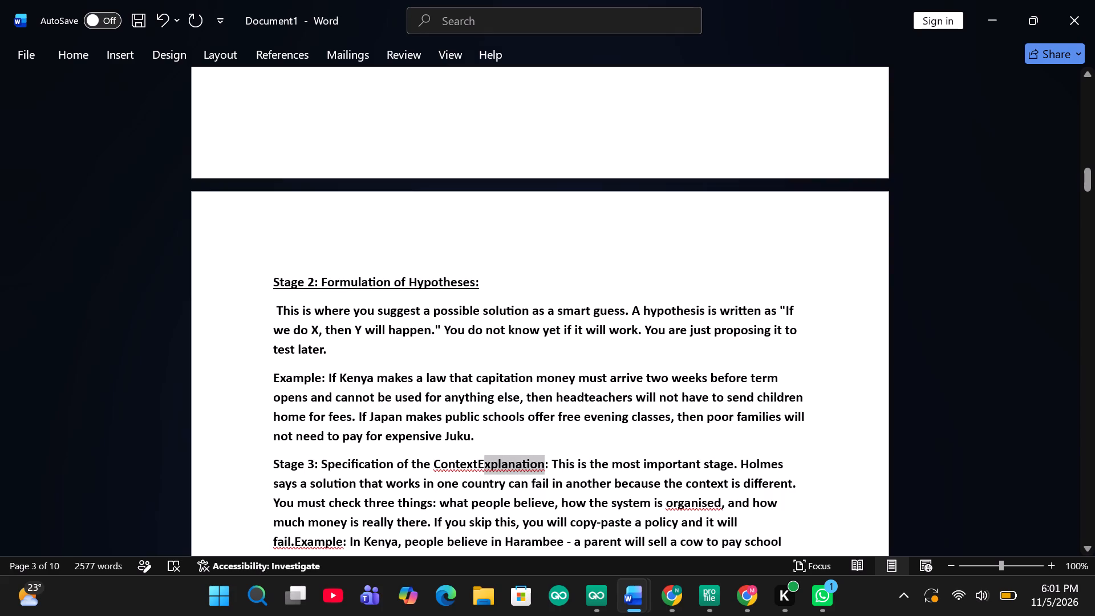
{"action": "left_click_drag", "start_coordinate": [482, 464], "coordinate": [478, 464]}
{"action": "key", "text": "BackSpace"}
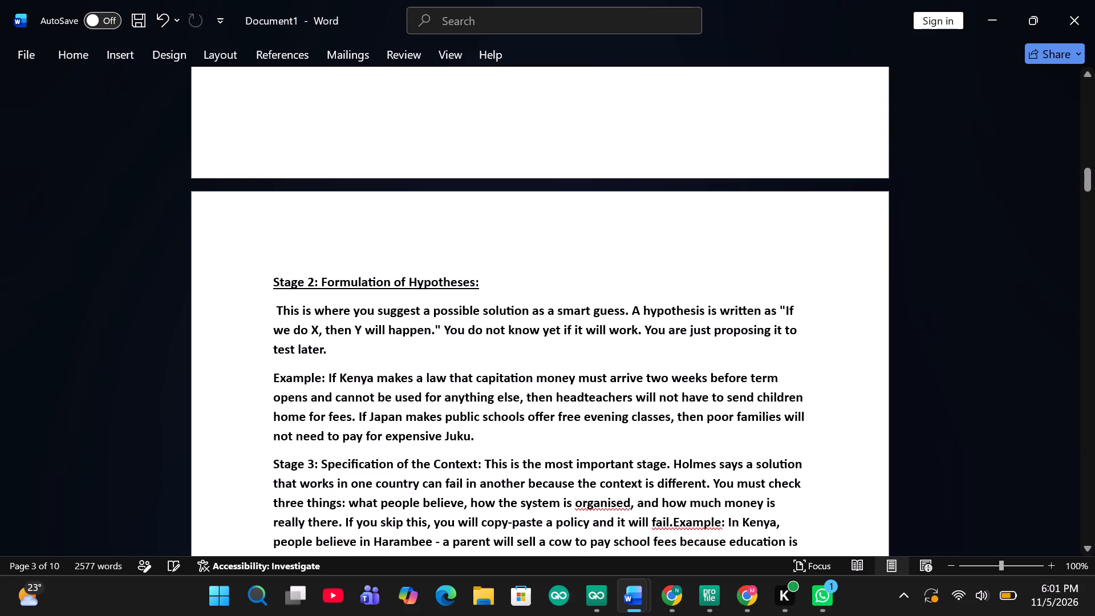
{"action": "left_click", "coordinate": [485, 468]}
{"action": "key", "text": "Return"}
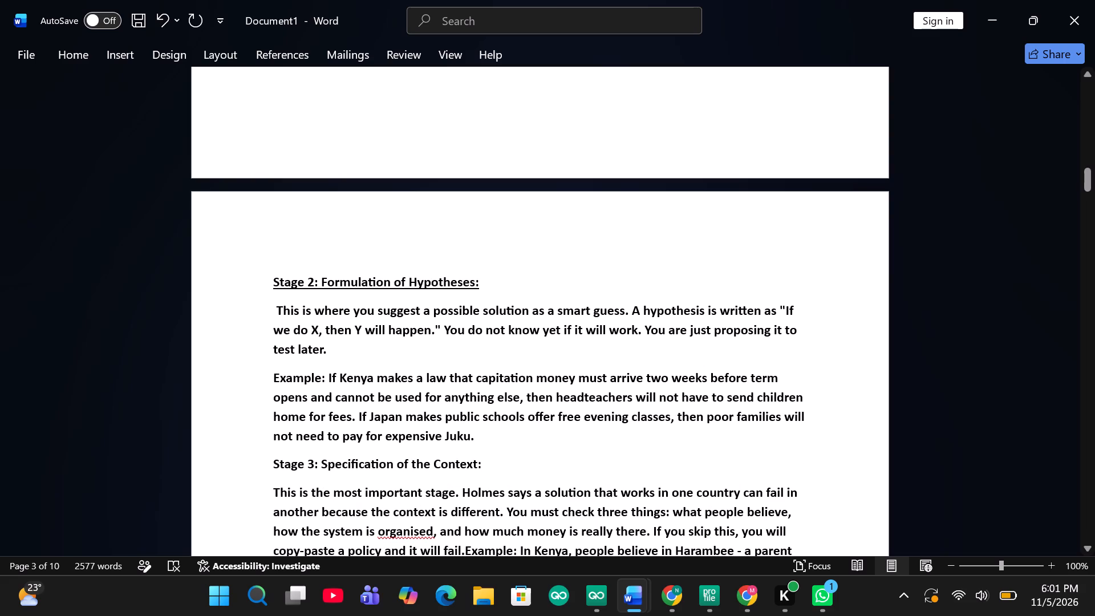
Underline the heading "Stage 3: Specification of the Context:".
{"action": "left_click_drag", "start_coordinate": [274, 463], "coordinate": [348, 463]}
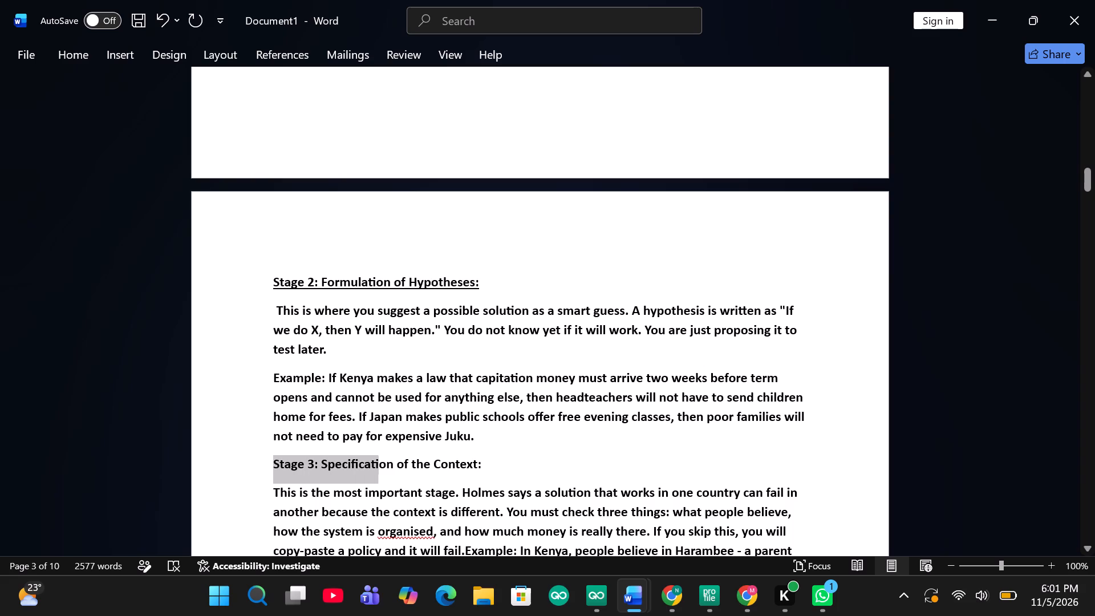
{"action": "left_click_drag", "start_coordinate": [348, 463], "coordinate": [485, 463]}
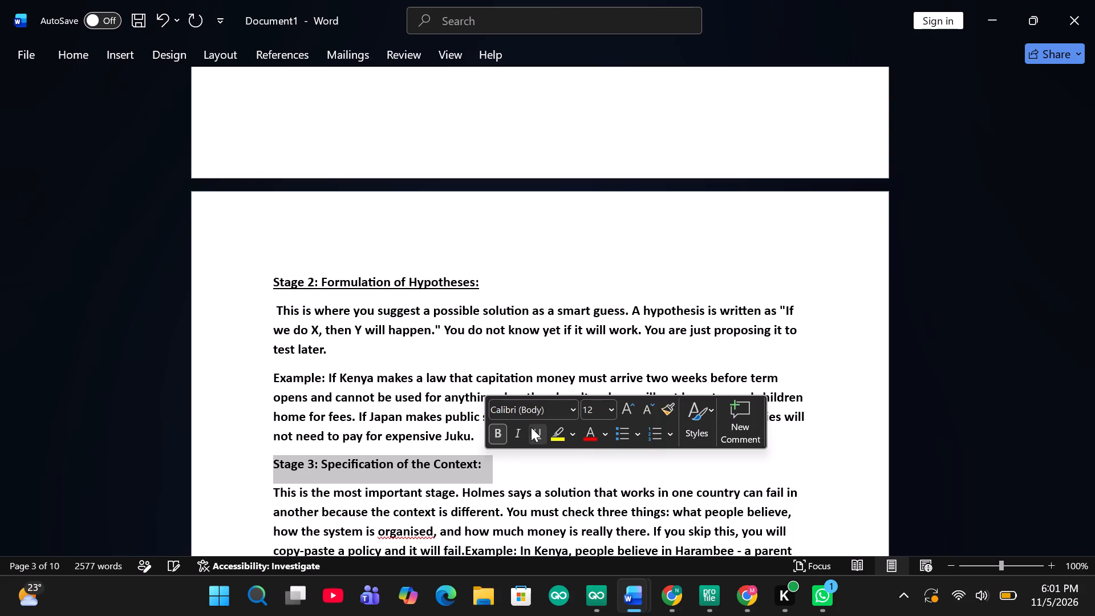
{"action": "left_click", "coordinate": [538, 428]}
{"action": "left_click", "coordinate": [500, 479]}
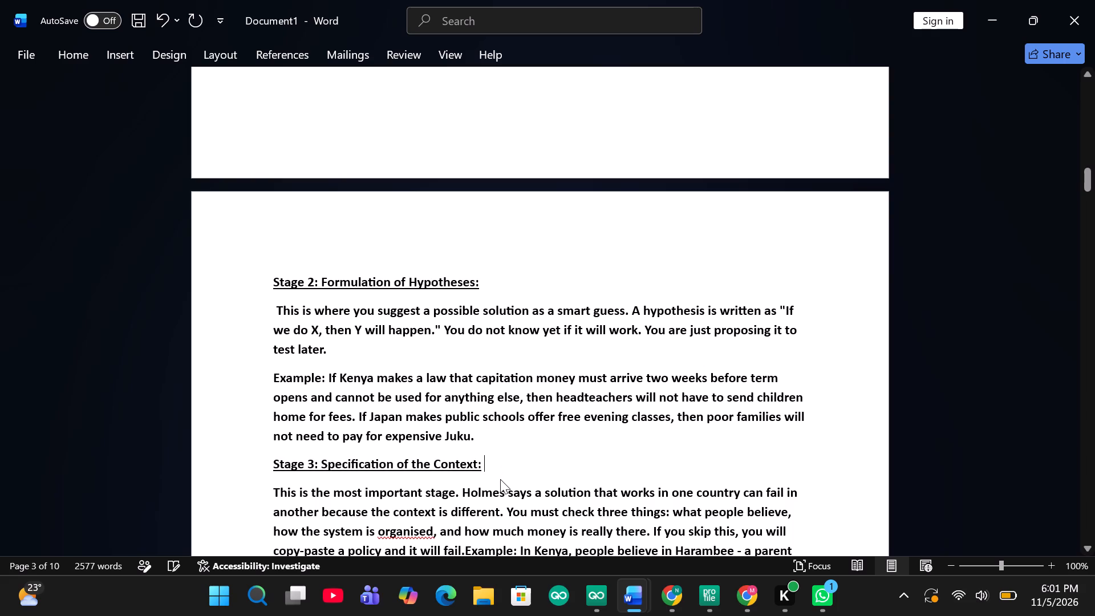
Change the spelling of "organised" to "organized" in the Stage 3 description.
{"action": "scroll", "coordinate": [412, 475], "scroll_direction": "down", "scroll_amount": 2}
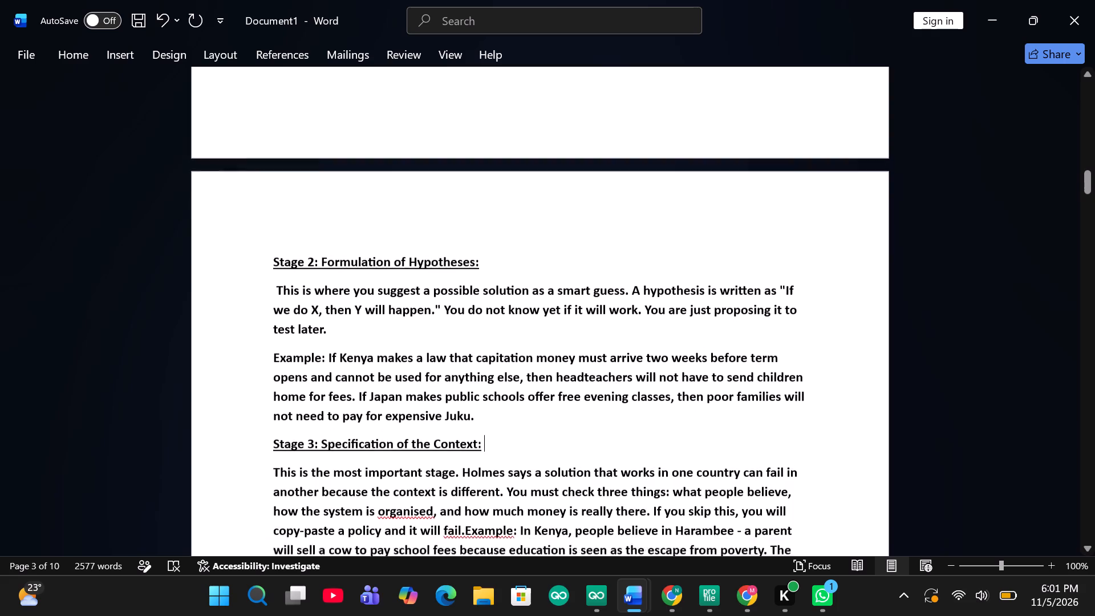
{"action": "scroll", "coordinate": [412, 475], "scroll_direction": "down", "scroll_amount": 2}
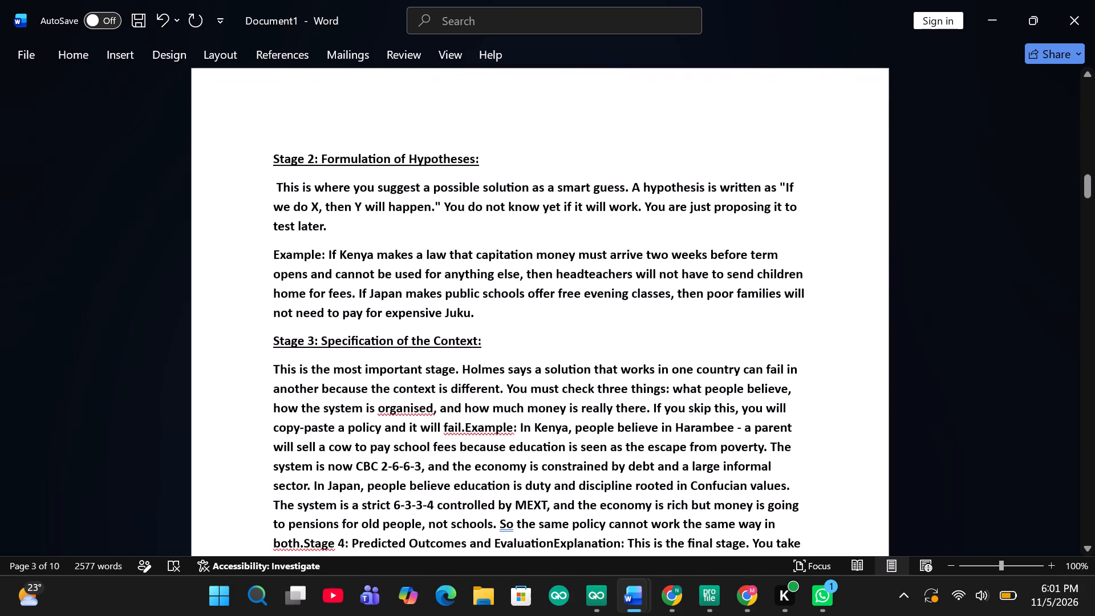
{"action": "scroll", "coordinate": [412, 475], "scroll_direction": "down", "scroll_amount": 1}
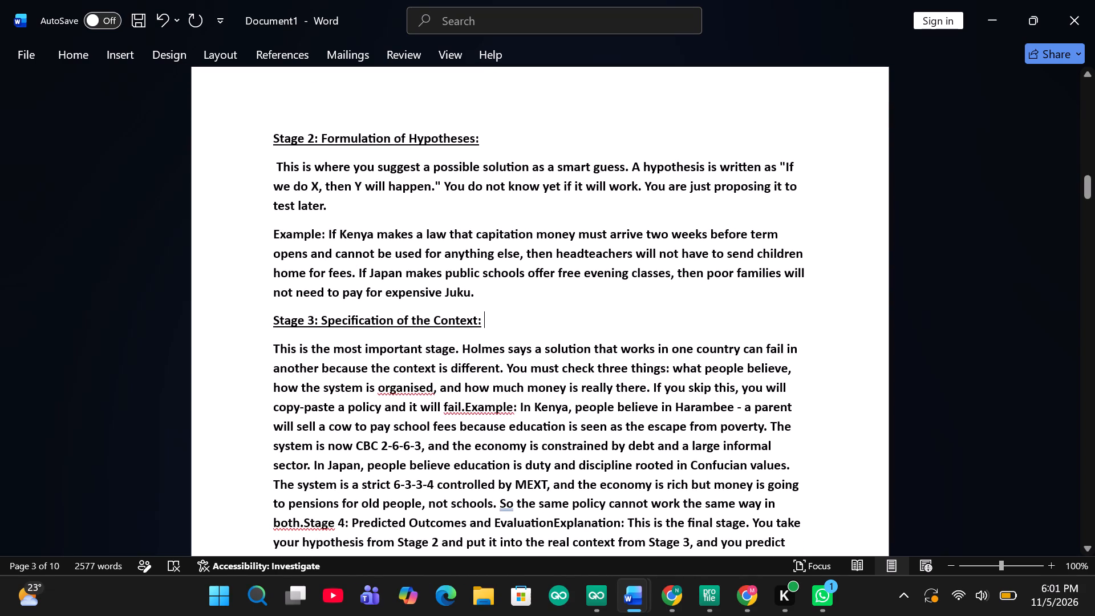
{"action": "left_click", "coordinate": [417, 387]}
{"action": "key", "text": "BackSpace"}
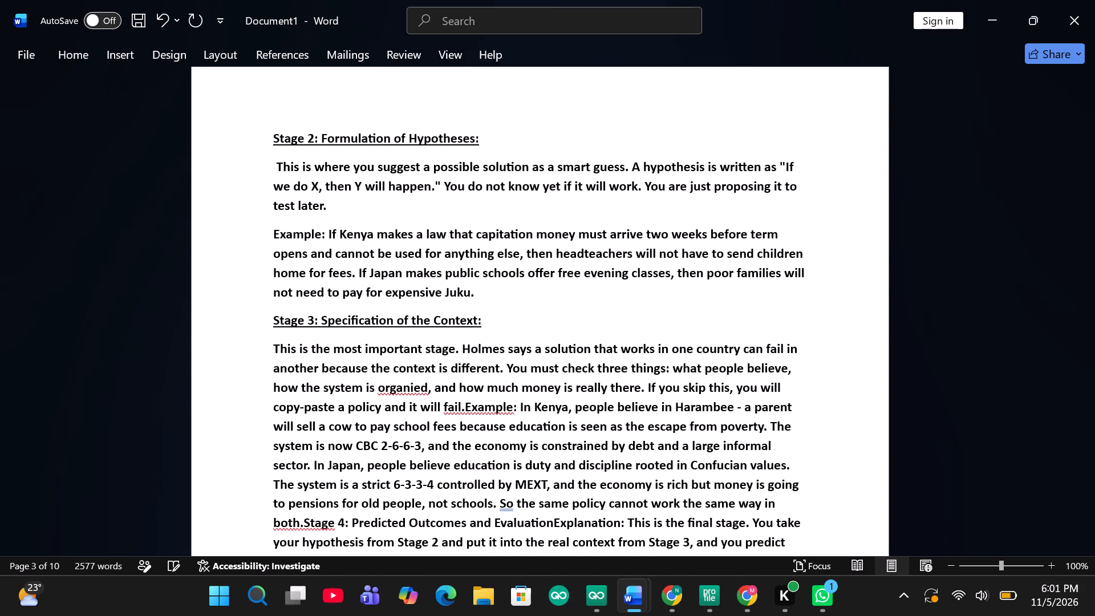
{"action": "key", "text": "z"}
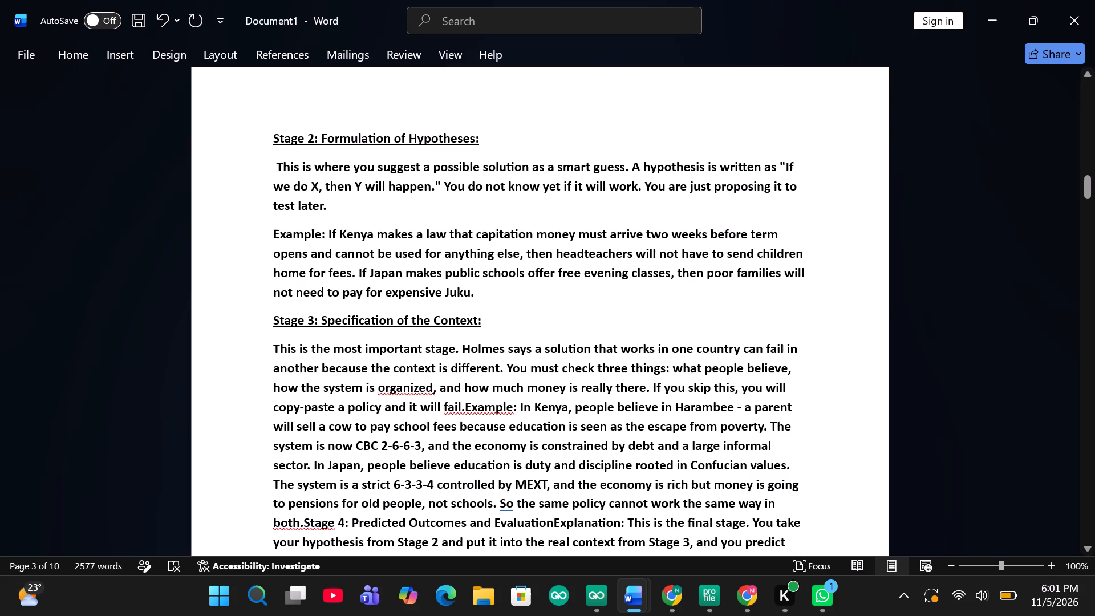
Start a new paragraph at "Example:" in the Stage 3 description.
{"action": "left_click", "coordinate": [463, 405]}
{"action": "key", "text": "Return"}
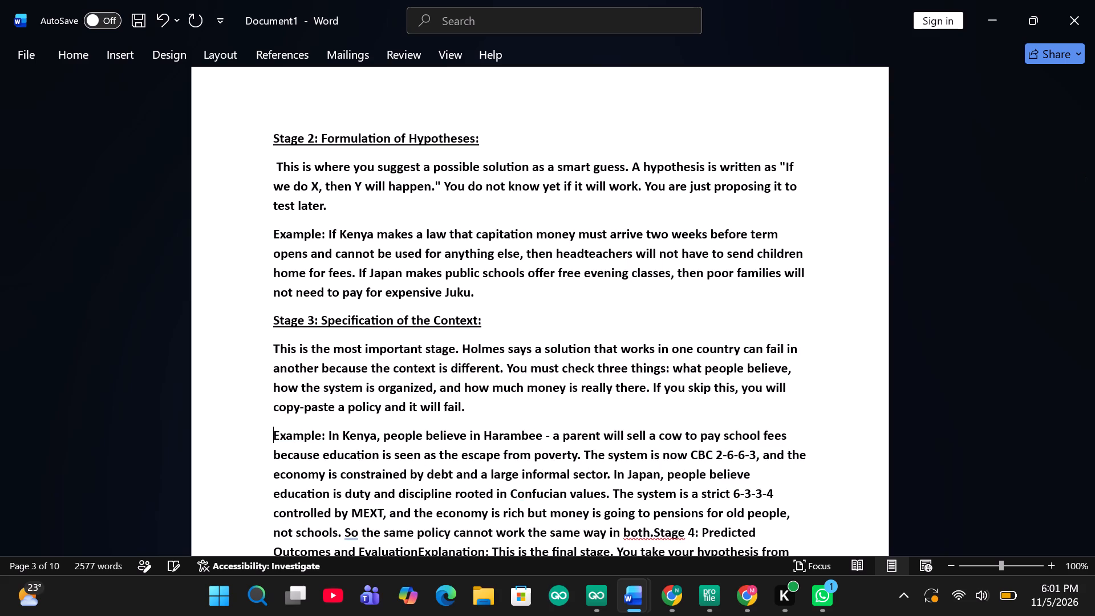
Delete the hyphen between "Harambee" and "a parent" in the Stage 3 example.
{"action": "scroll", "coordinate": [407, 439], "scroll_direction": "down", "scroll_amount": 1}
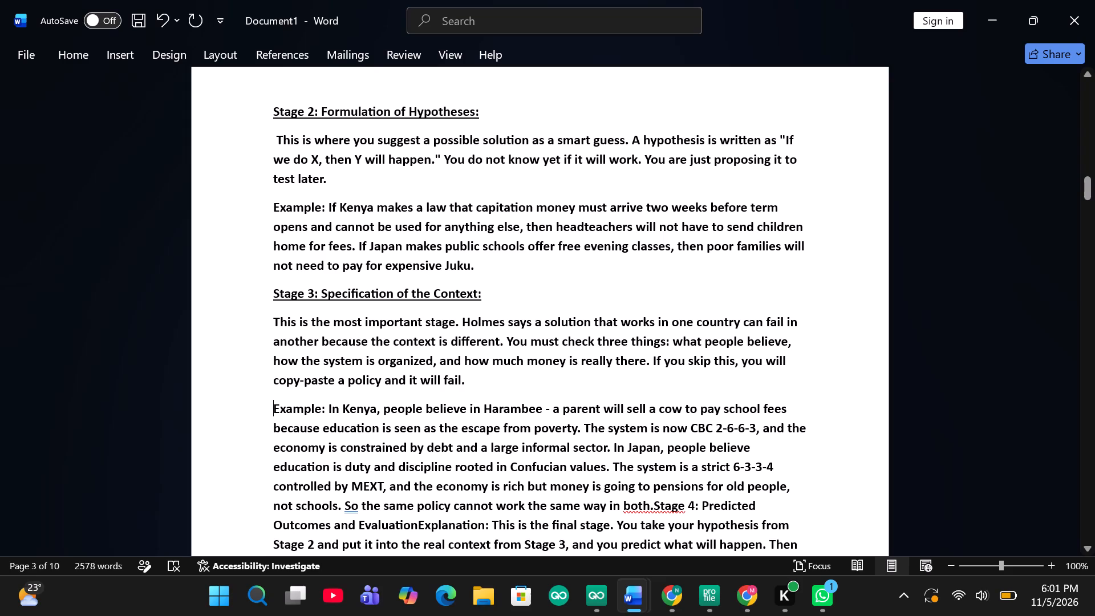
{"action": "left_click", "coordinate": [552, 408]}
{"action": "key", "text": "BackSpace"}
{"action": "key", "text": "BackSpace"}
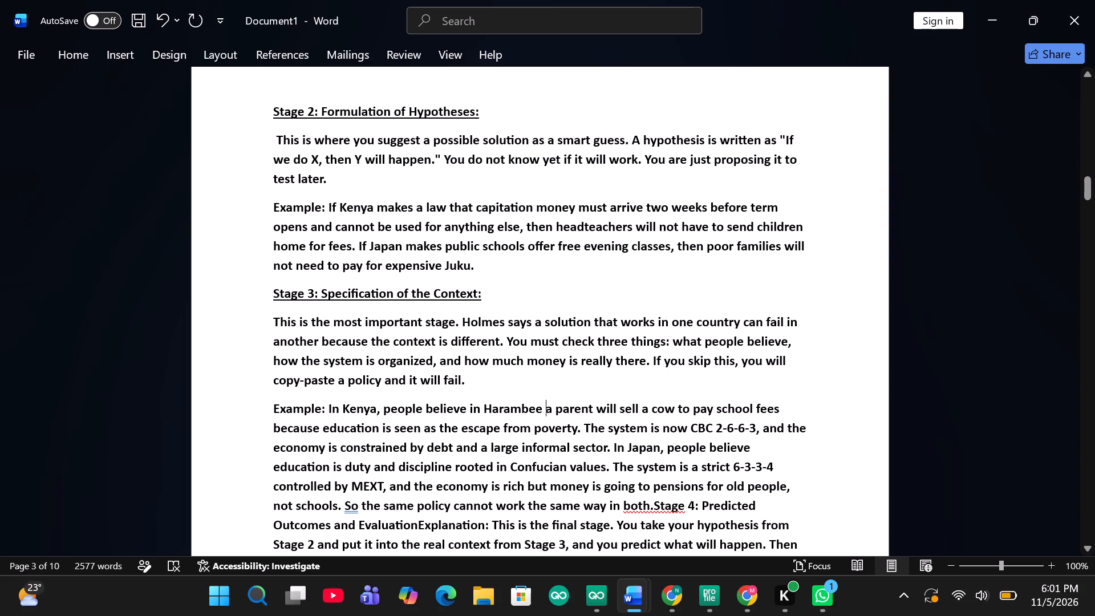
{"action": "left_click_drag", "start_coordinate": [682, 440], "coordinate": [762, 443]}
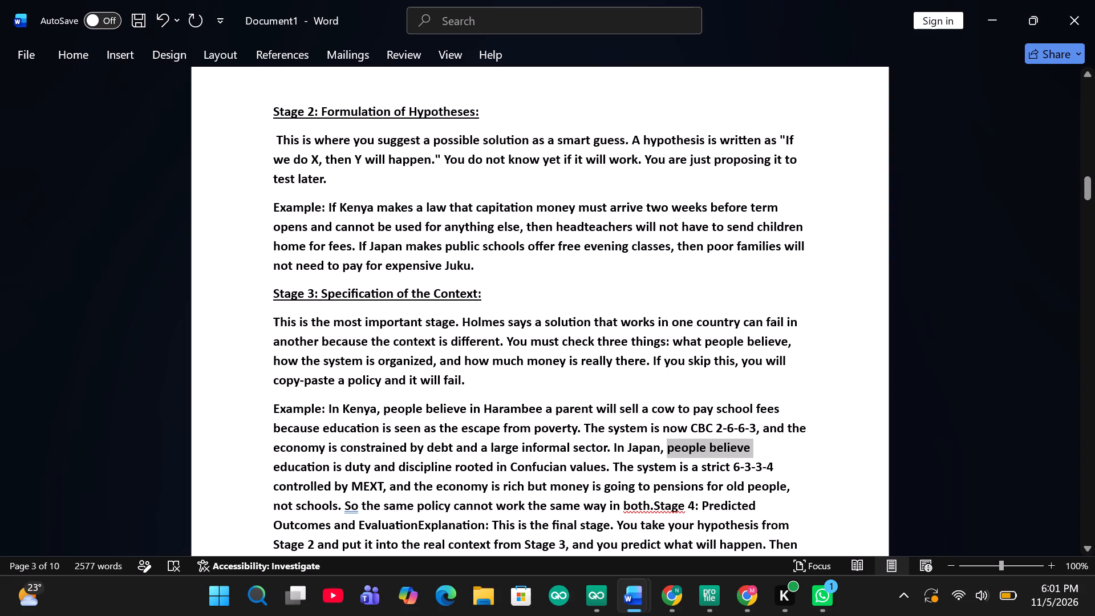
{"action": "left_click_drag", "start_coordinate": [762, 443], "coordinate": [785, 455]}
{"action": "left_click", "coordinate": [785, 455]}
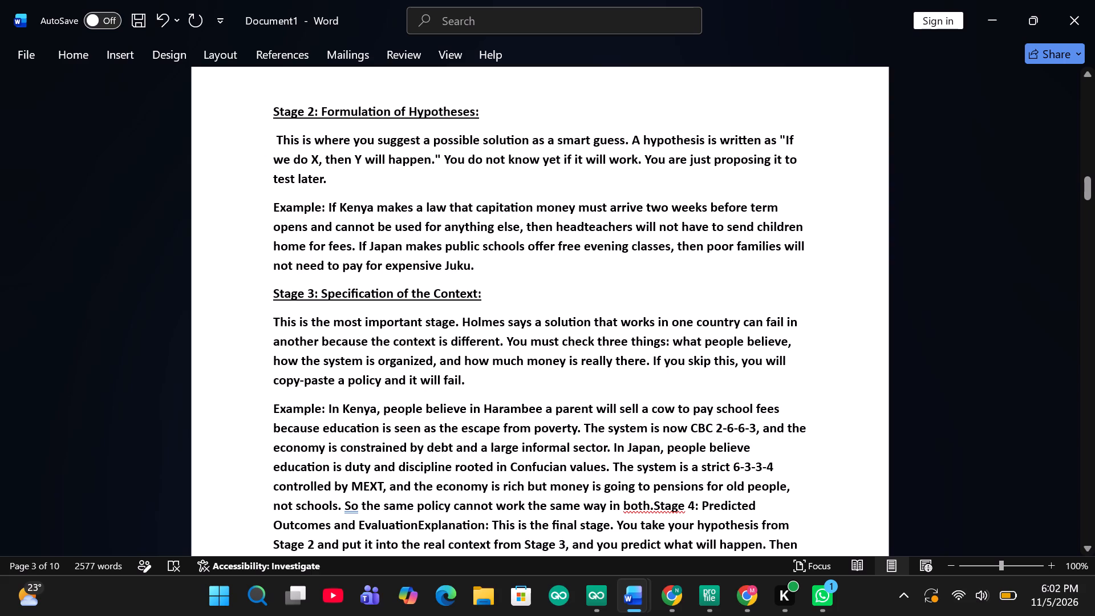
Put "Stage 4: Predicted Outcomes and Evaluation:" on its own line as a heading, deleting the attached word "Explanation".
{"action": "scroll", "coordinate": [489, 469], "scroll_direction": "down", "scroll_amount": 1}
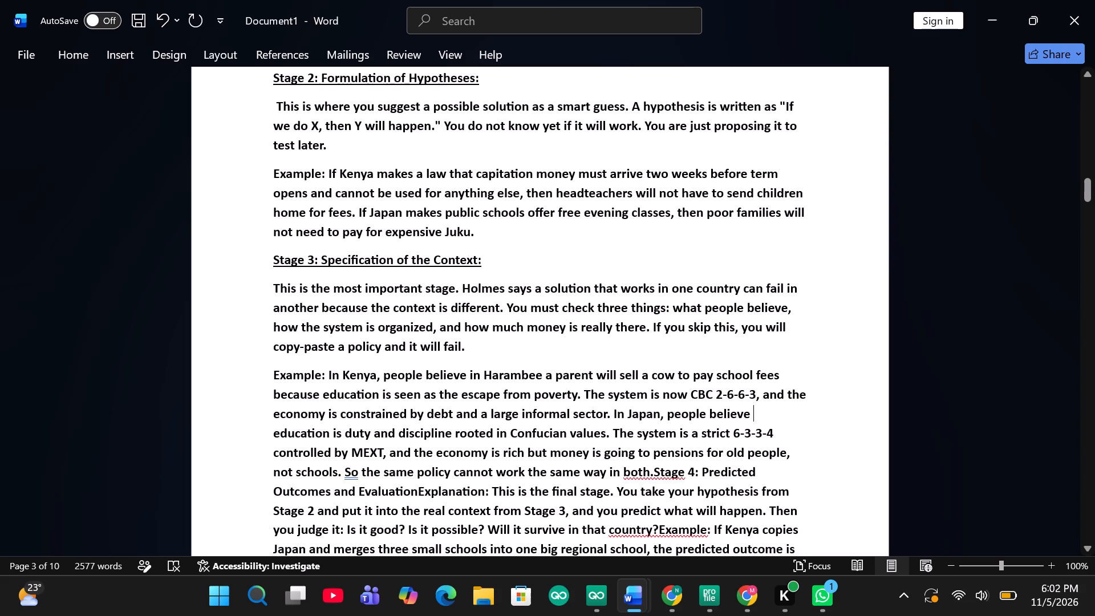
{"action": "left_click", "coordinate": [655, 473]}
{"action": "key", "text": "Return"}
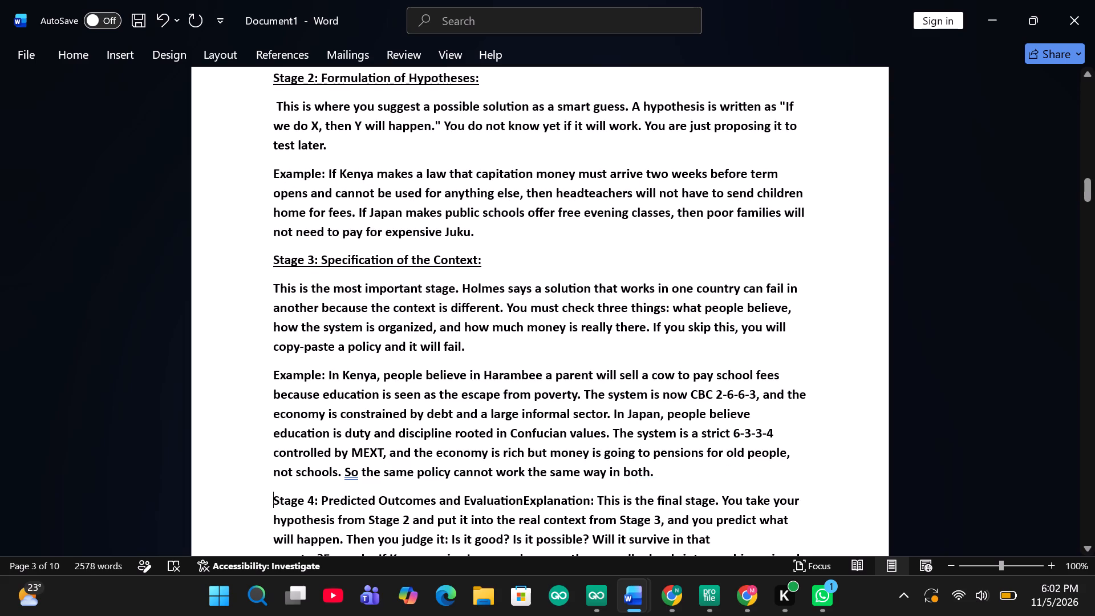
{"action": "left_click_drag", "start_coordinate": [590, 500], "coordinate": [525, 501]}
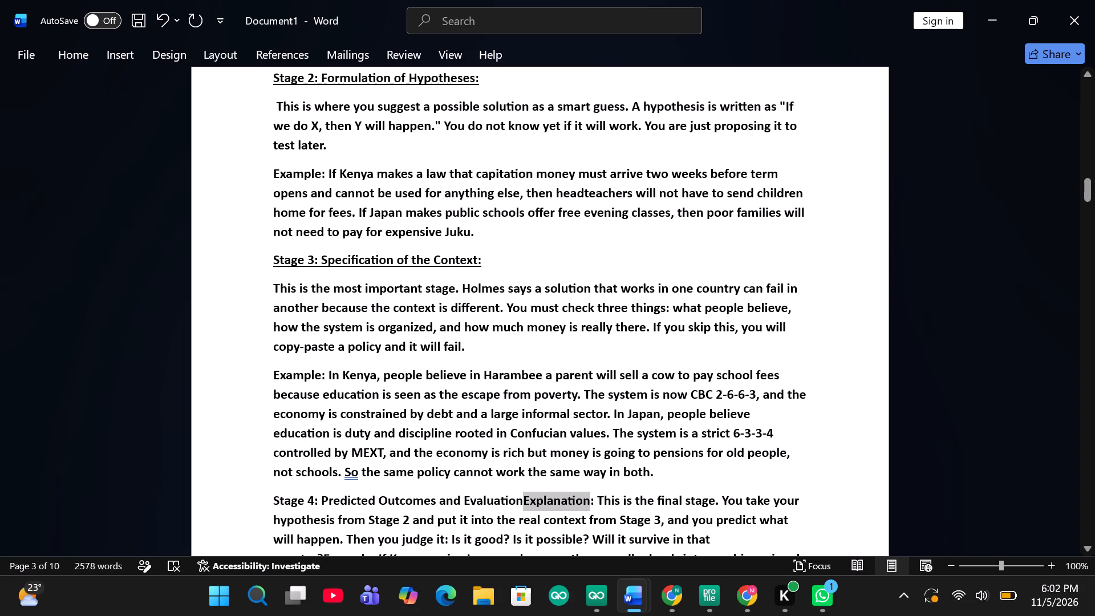
{"action": "left_click_drag", "start_coordinate": [525, 501], "coordinate": [524, 501]}
{"action": "key", "text": "BackSpace"}
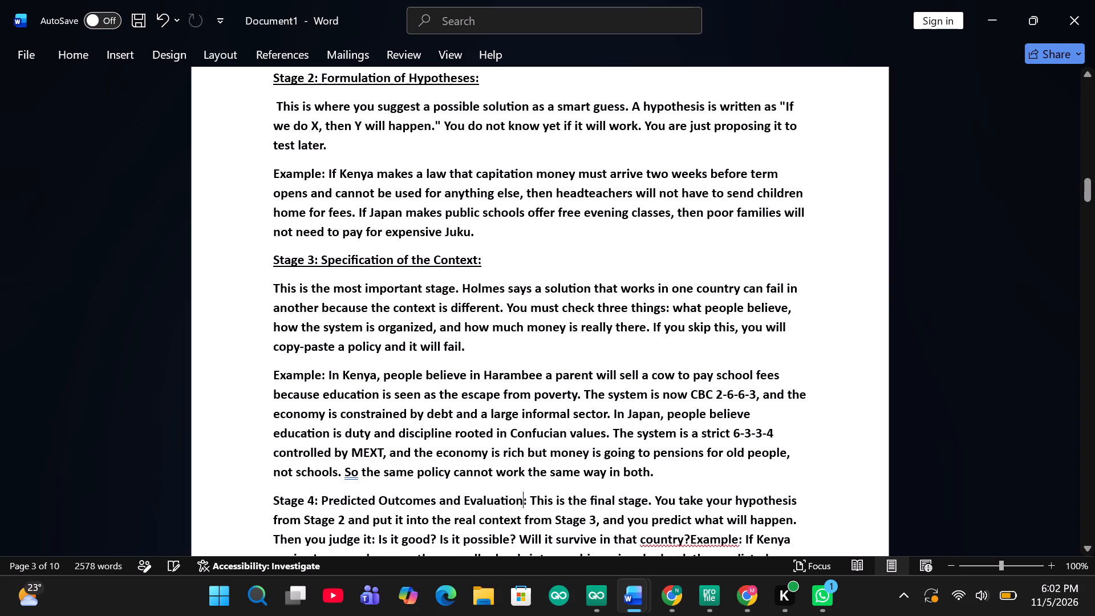
{"action": "left_click", "coordinate": [525, 497]}
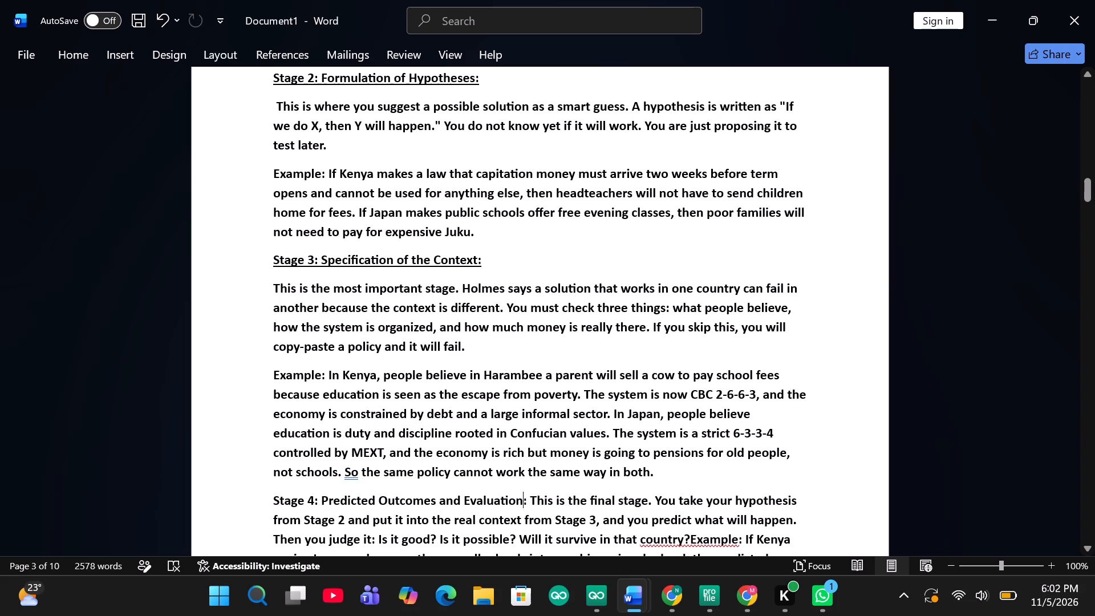
{"action": "left_click", "coordinate": [526, 499]}
{"action": "key", "text": "Return"}
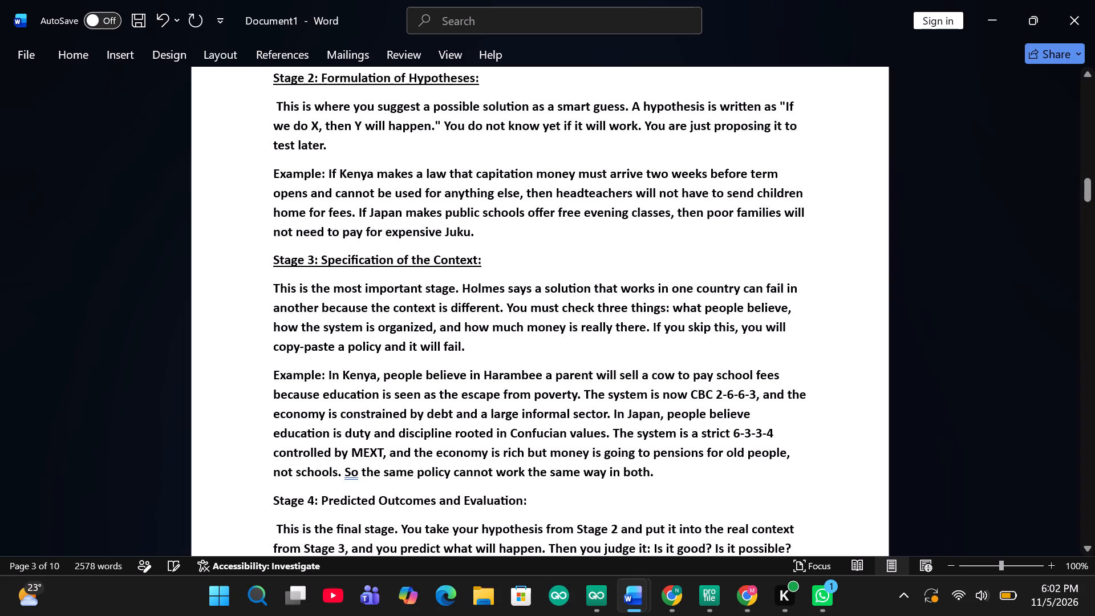
Underline the heading text "Stage 4: Predicted Outcomes and Evaluation", excluding its colon.
{"action": "left_click_drag", "start_coordinate": [525, 502], "coordinate": [273, 503]}
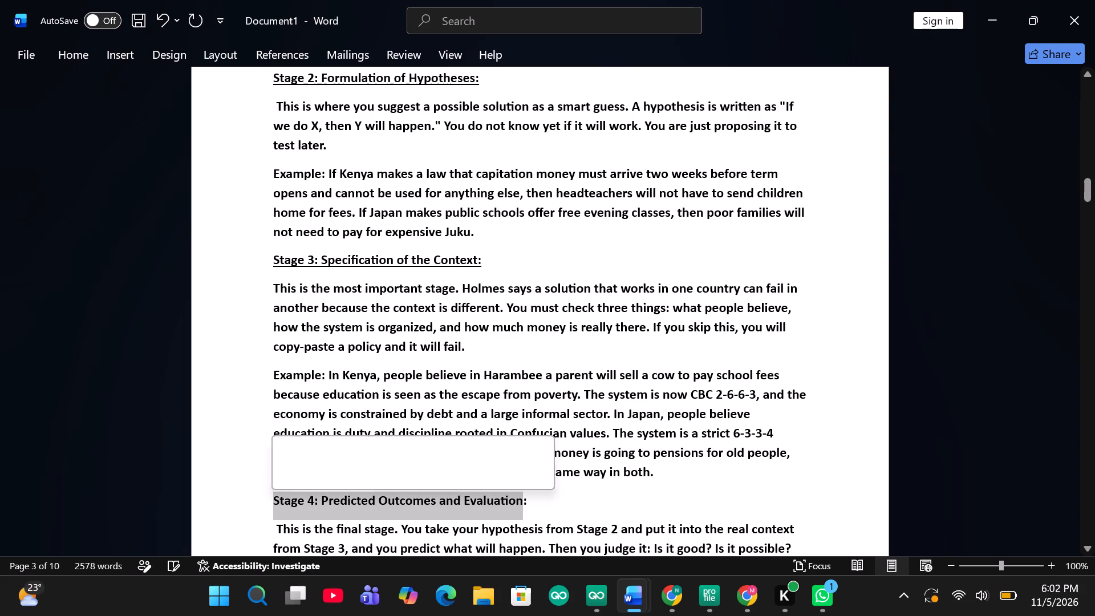
{"action": "left_click", "coordinate": [326, 469]}
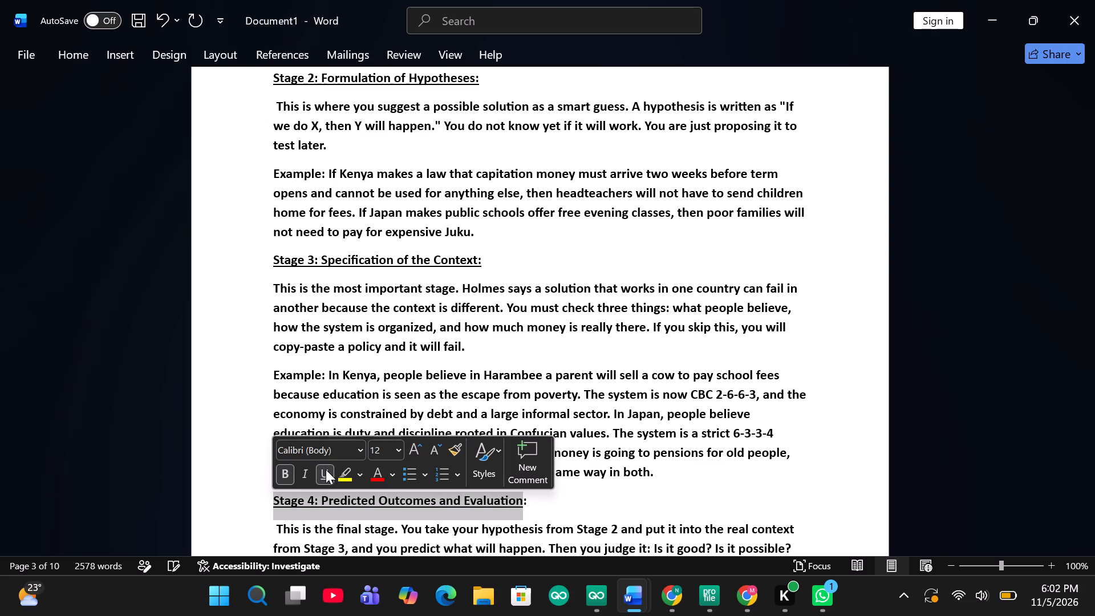
{"action": "left_click", "coordinate": [549, 508]}
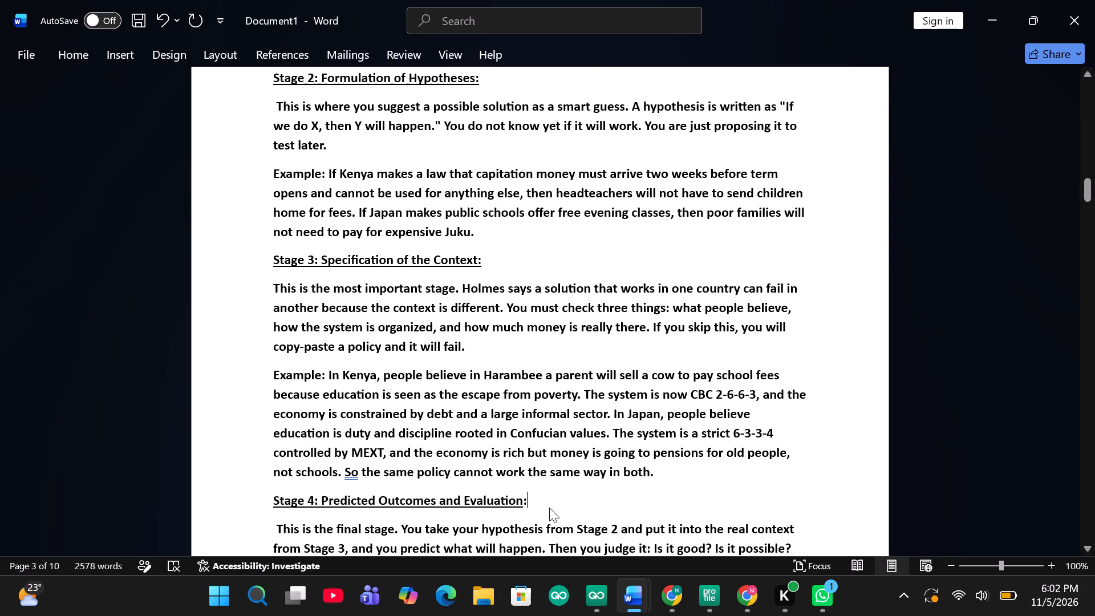
Start a new paragraph at "Example:" in the Stage 4 description.
{"action": "scroll", "coordinate": [498, 487], "scroll_direction": "down", "scroll_amount": 3}
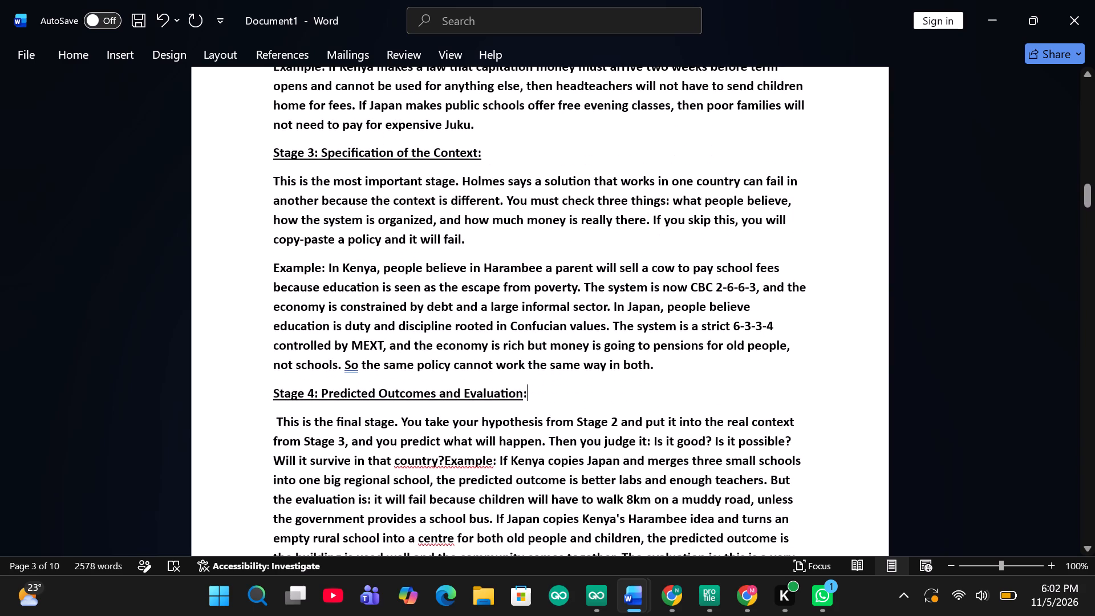
{"action": "left_click", "coordinate": [444, 463]}
{"action": "key", "text": "Return"}
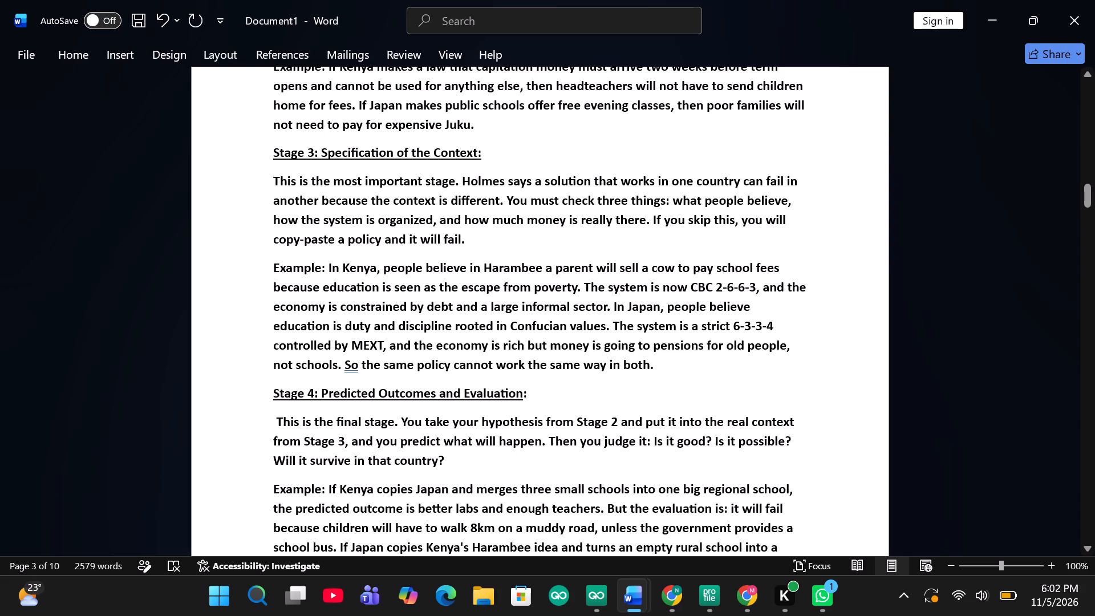
{"action": "scroll", "coordinate": [350, 328], "scroll_direction": "up", "scroll_amount": 4}
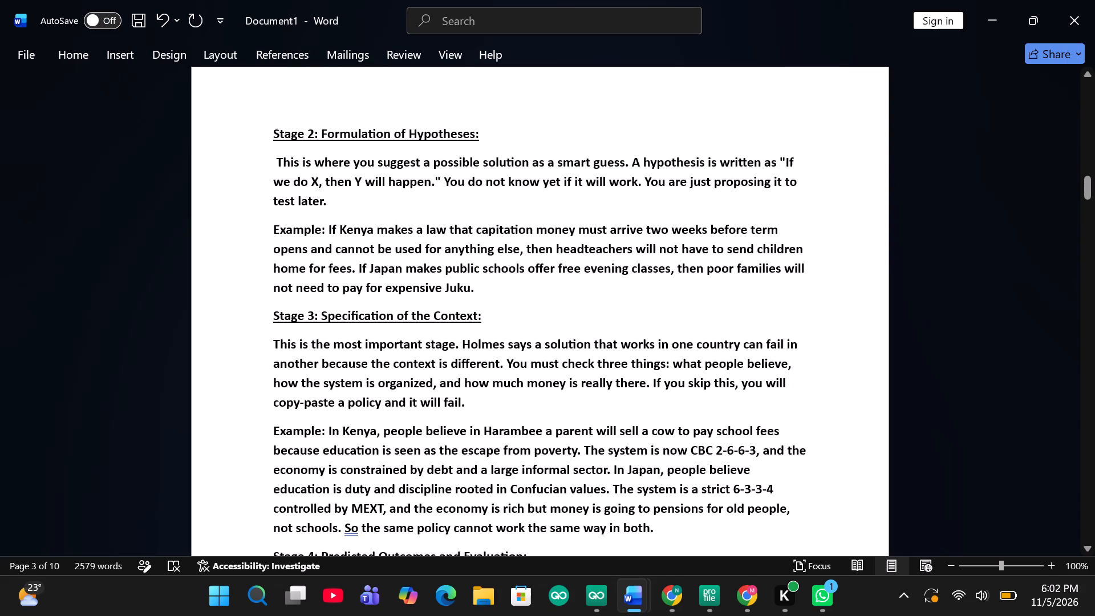
Remove bold from the Theoretical Framework introduction, from "This study uses" through "His method has four stages:".
{"action": "scroll", "coordinate": [350, 328], "scroll_direction": "up", "scroll_amount": 5}
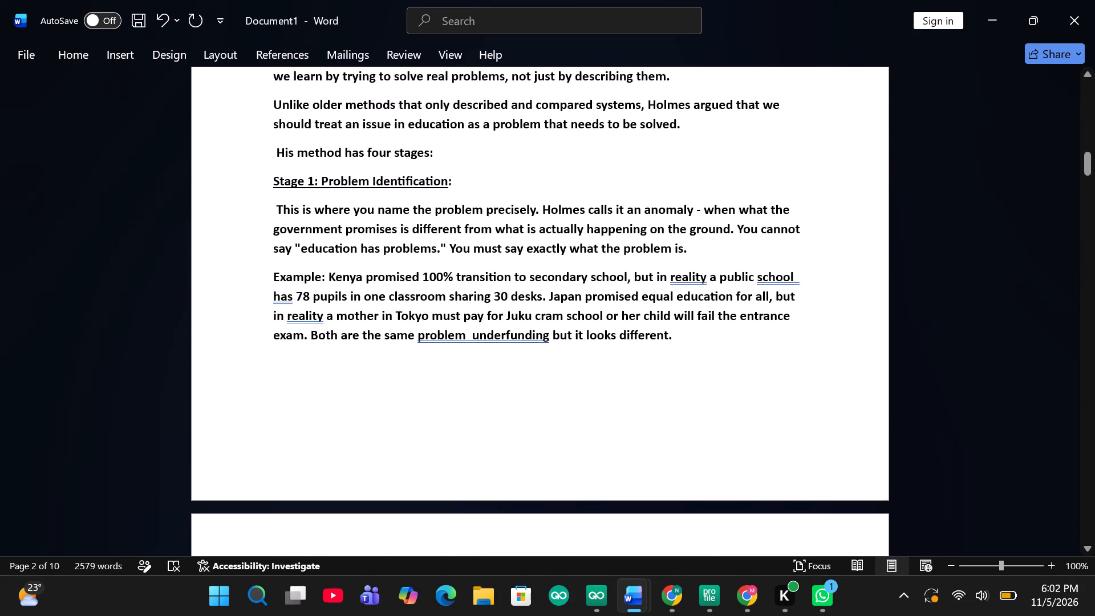
{"action": "scroll", "coordinate": [295, 244], "scroll_direction": "up", "scroll_amount": 2}
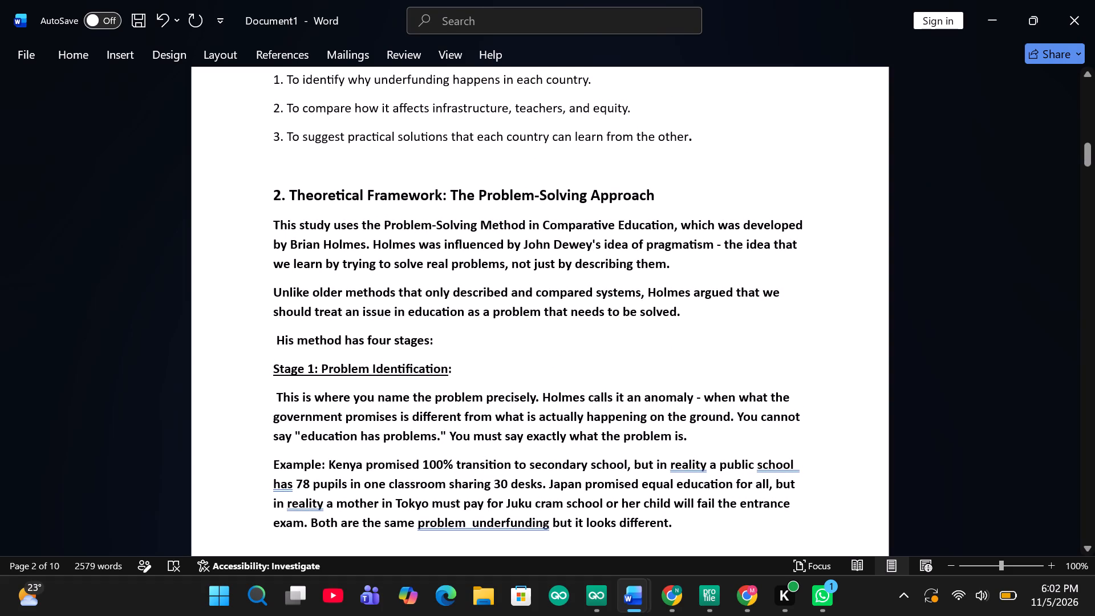
{"action": "left_click_drag", "start_coordinate": [270, 224], "coordinate": [492, 261]}
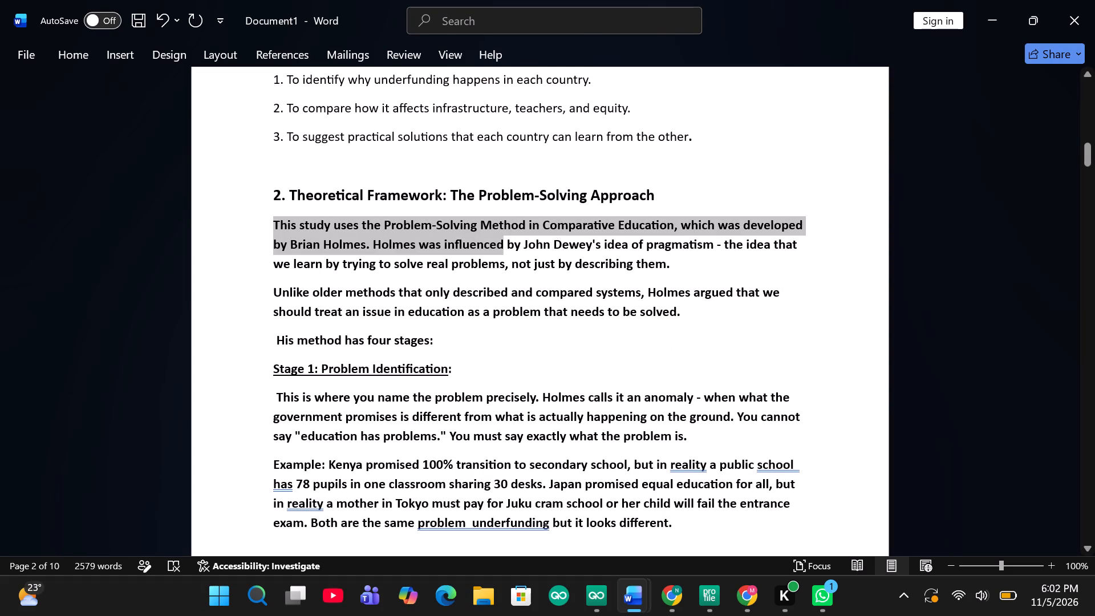
{"action": "left_click_drag", "start_coordinate": [492, 261], "coordinate": [583, 338]}
{"action": "left_click", "coordinate": [597, 307]}
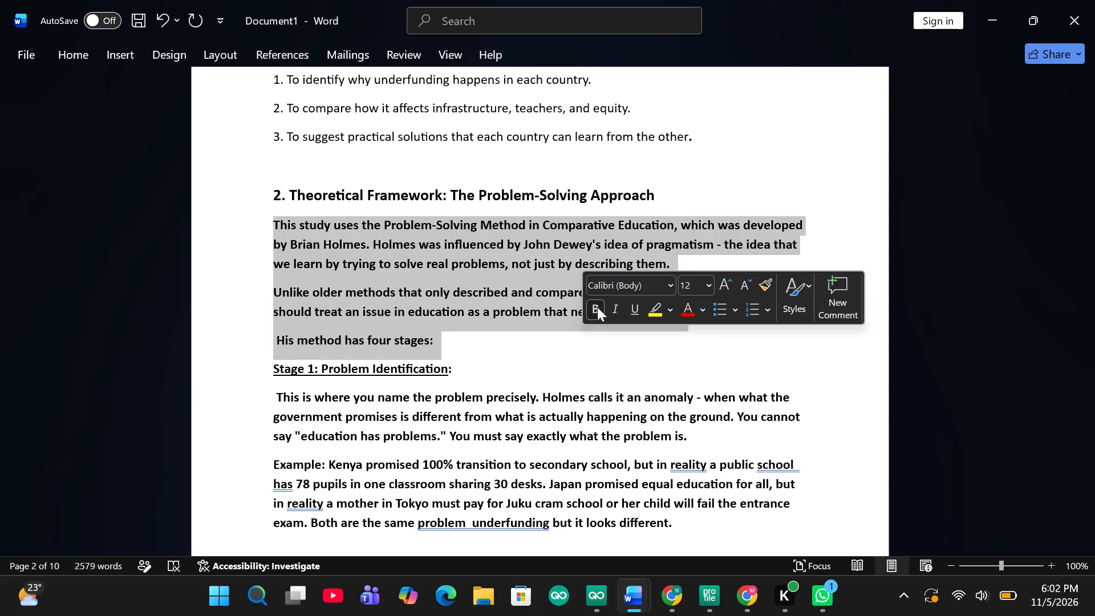
{"action": "left_click", "coordinate": [506, 371]}
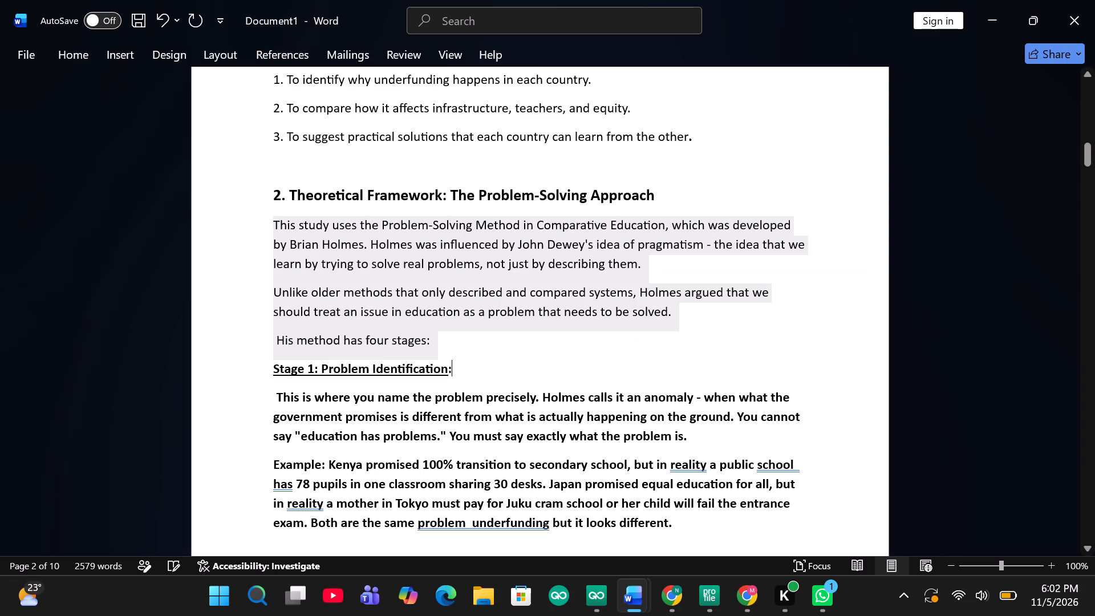
Remove bold from the Stage 1 description and example paragraphs, leaving out the underlined heading.
{"action": "scroll", "coordinate": [506, 371], "scroll_direction": "down", "scroll_amount": 2}
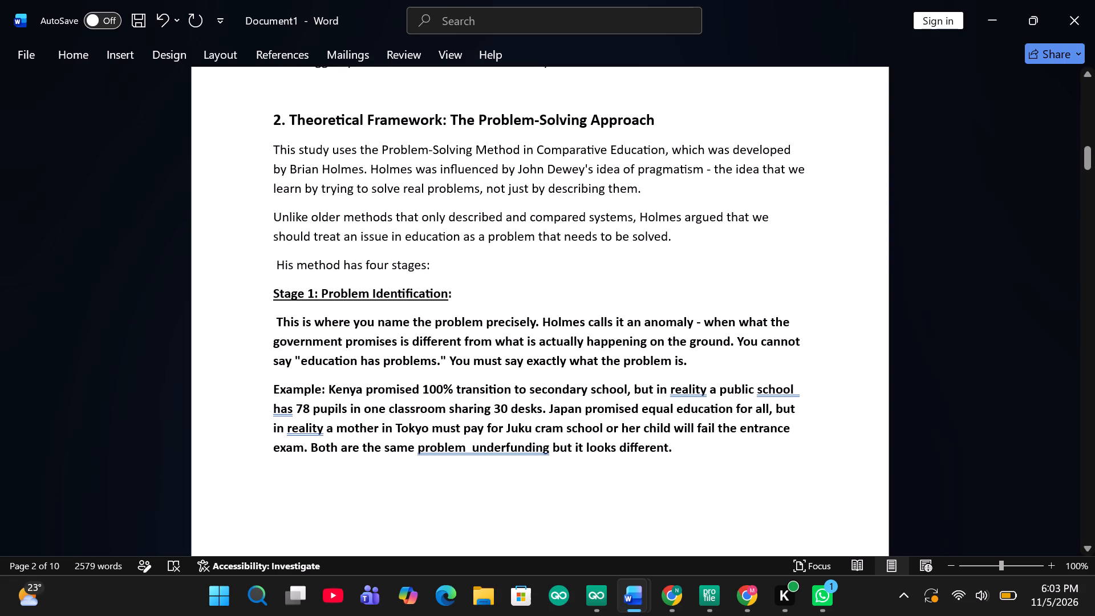
{"action": "left_click_drag", "start_coordinate": [273, 321], "coordinate": [613, 485]}
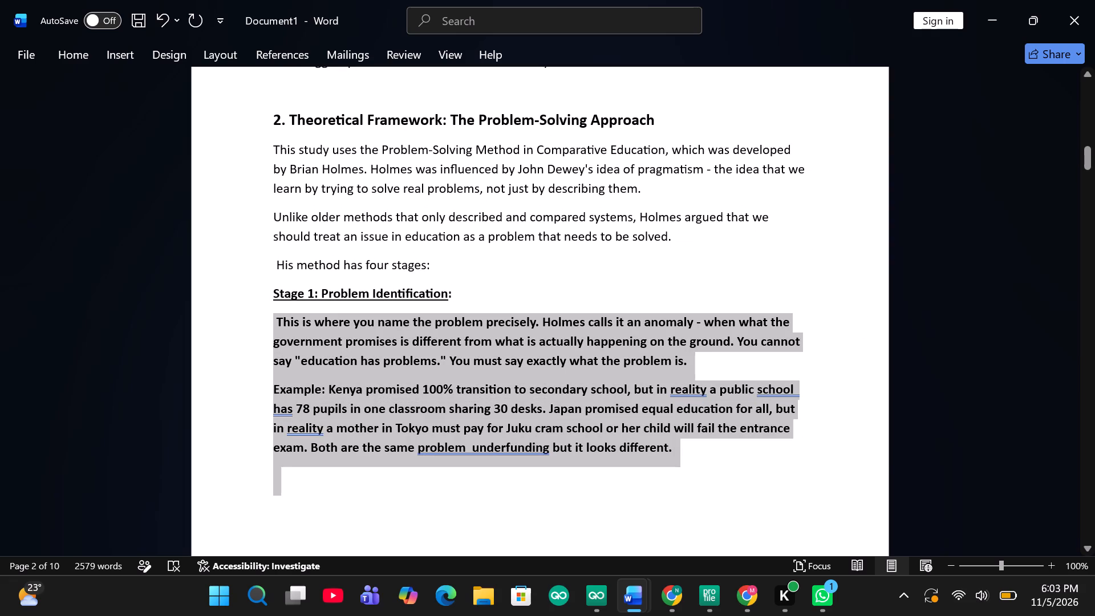
{"action": "left_click_drag", "start_coordinate": [613, 485], "coordinate": [618, 478]}
{"action": "left_click", "coordinate": [626, 451]}
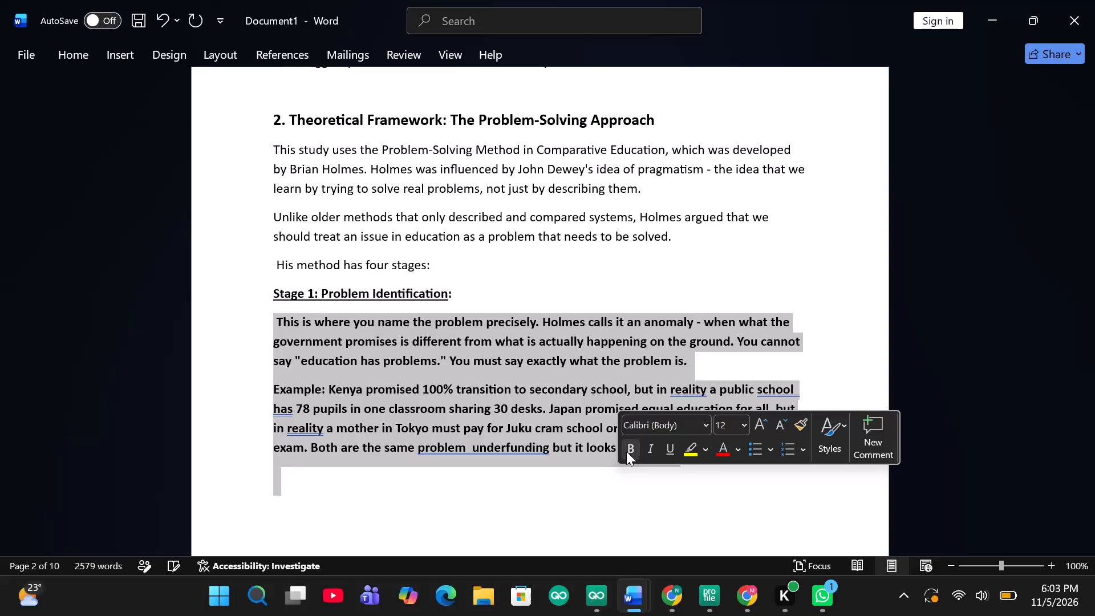
{"action": "left_click", "coordinate": [526, 484]}
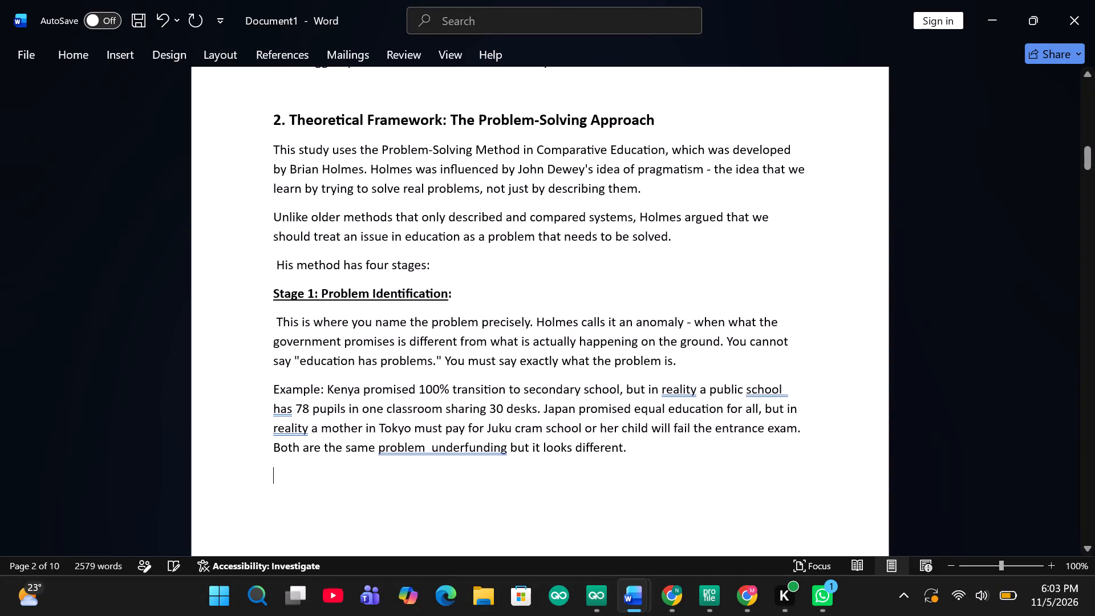
Remove bold from the description and example paragraphs under "Stage 2: Formulation of Hypotheses".
{"action": "scroll", "coordinate": [526, 471], "scroll_direction": "down", "scroll_amount": 14}
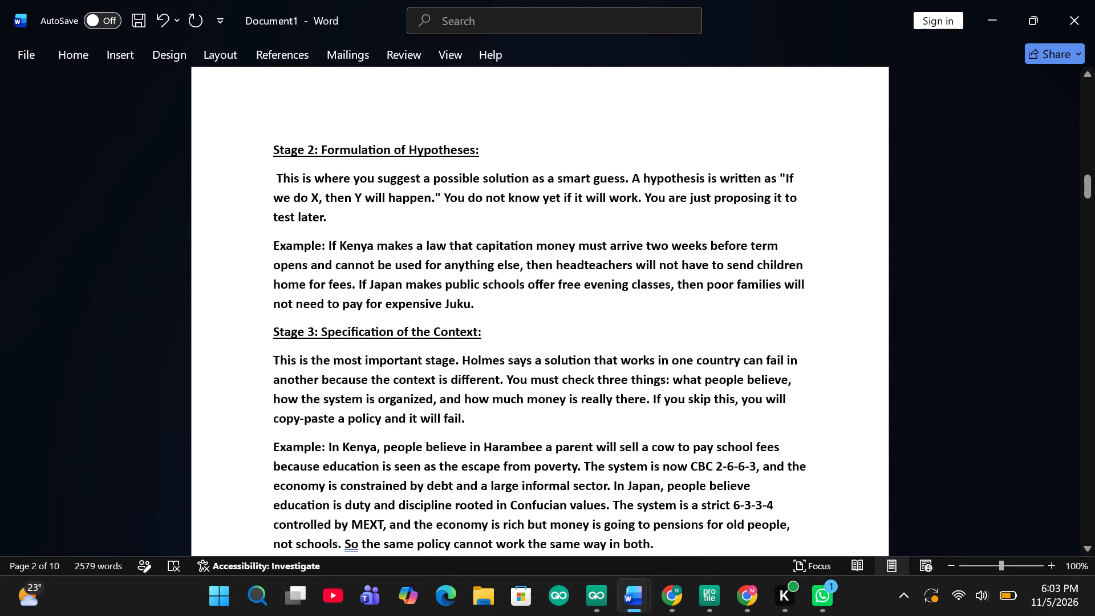
{"action": "left_click_drag", "start_coordinate": [274, 174], "coordinate": [603, 249]}
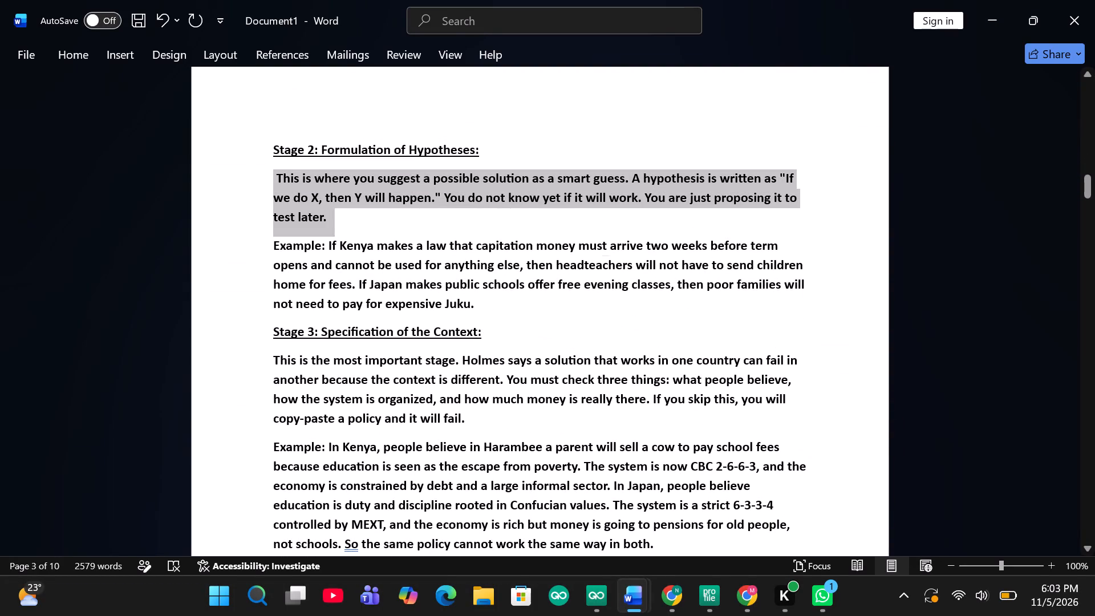
{"action": "left_click_drag", "start_coordinate": [603, 249], "coordinate": [616, 299]}
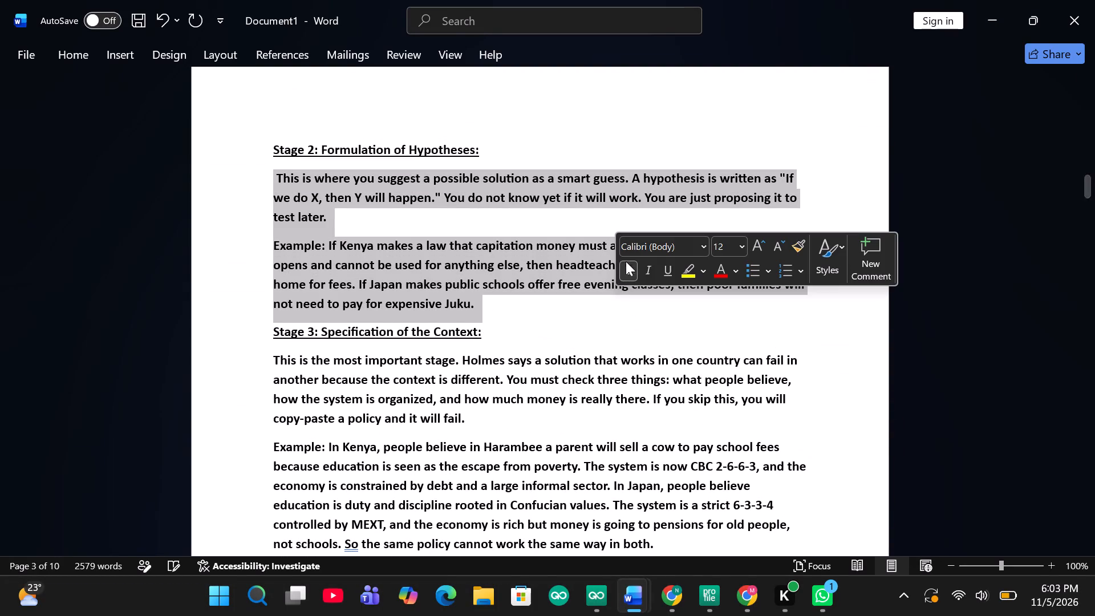
{"action": "left_click", "coordinate": [628, 272]}
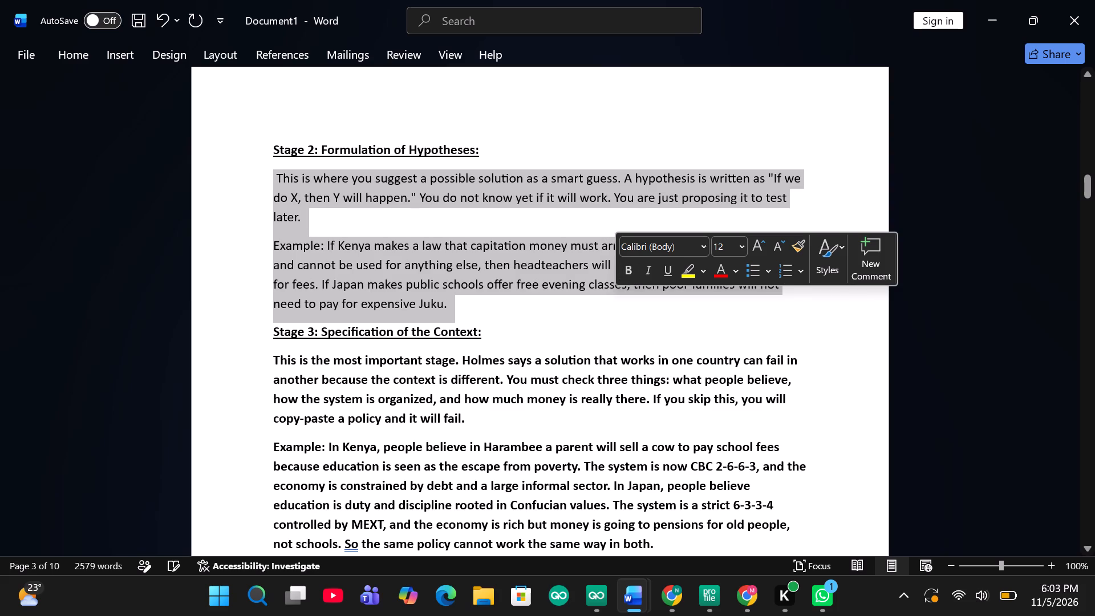
Remove bold from the description and example paragraphs under "Stage 3: Specification of the Context".
{"action": "left_click_drag", "start_coordinate": [271, 360], "coordinate": [481, 505]}
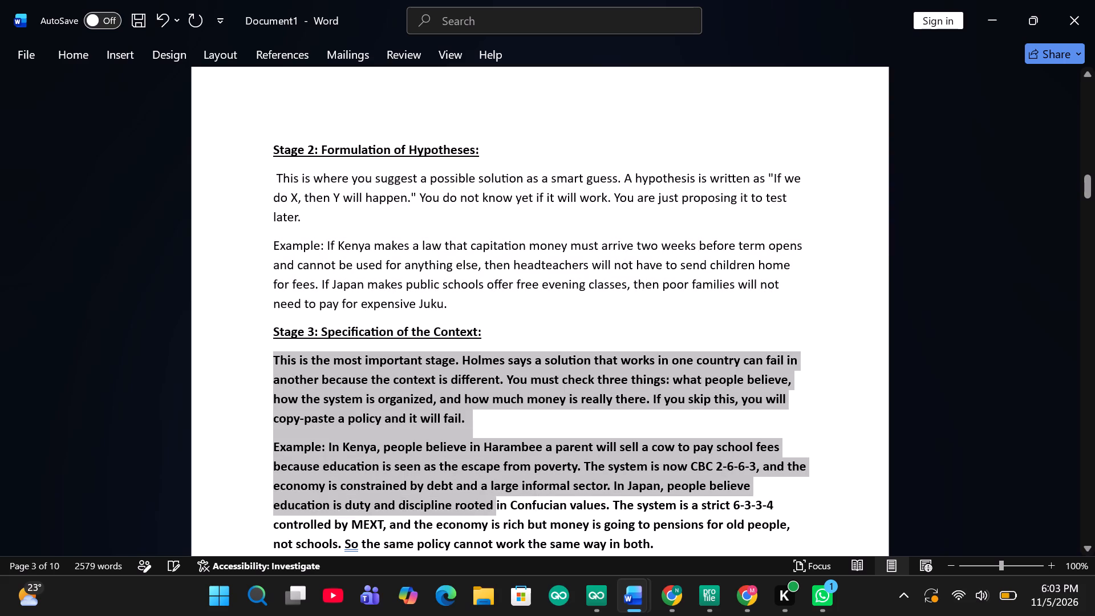
{"action": "left_click_drag", "start_coordinate": [481, 505], "coordinate": [653, 549]}
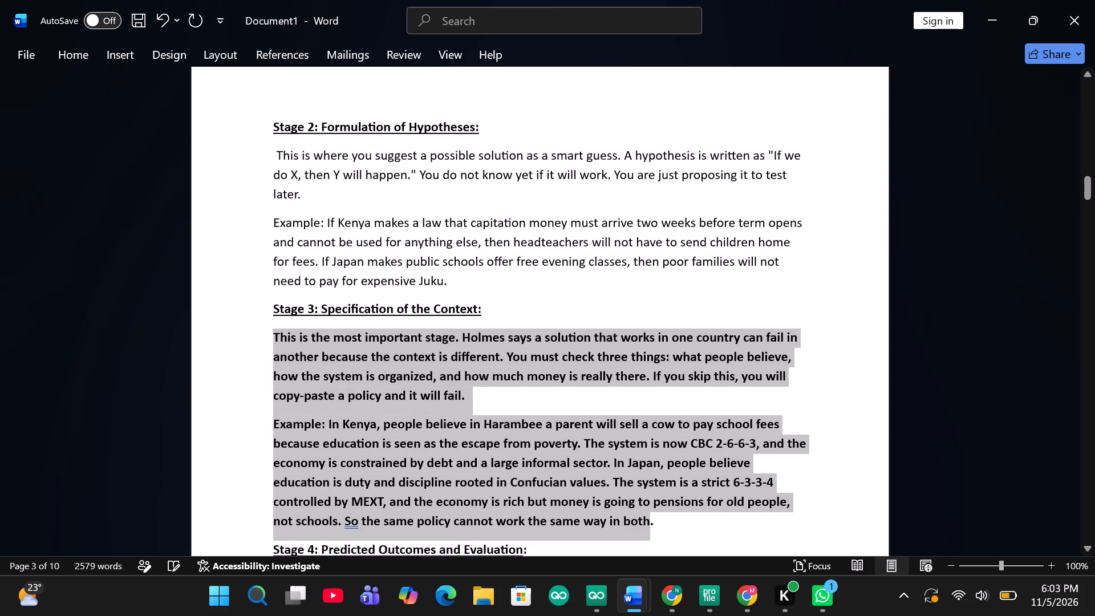
{"action": "left_click_drag", "start_coordinate": [653, 549], "coordinate": [655, 549]}
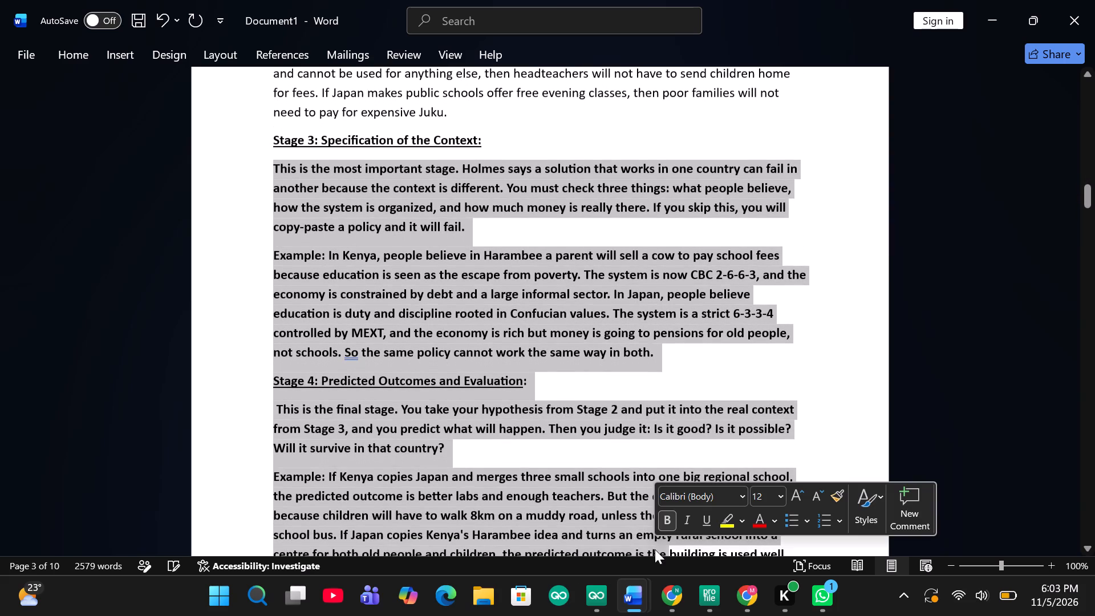
{"action": "left_click_drag", "start_coordinate": [670, 550], "coordinate": [606, 538]}
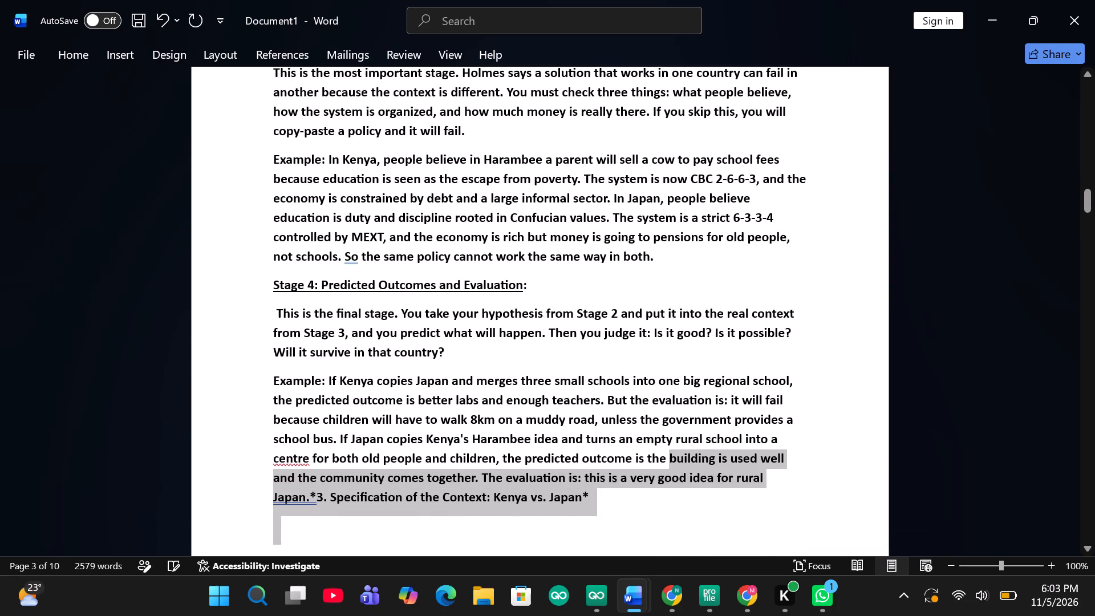
{"action": "scroll", "coordinate": [537, 421], "scroll_direction": "up", "scroll_amount": 3}
{"action": "left_click_drag", "start_coordinate": [662, 369], "coordinate": [497, 346]}
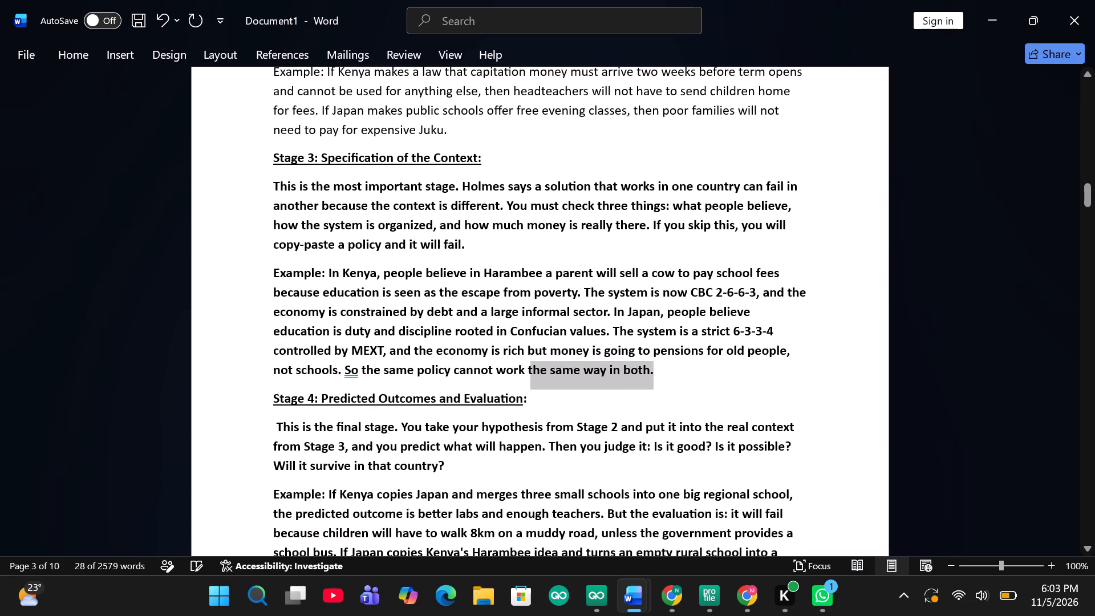
{"action": "left_click_drag", "start_coordinate": [497, 346], "coordinate": [283, 187]}
{"action": "left_click", "coordinate": [291, 153]}
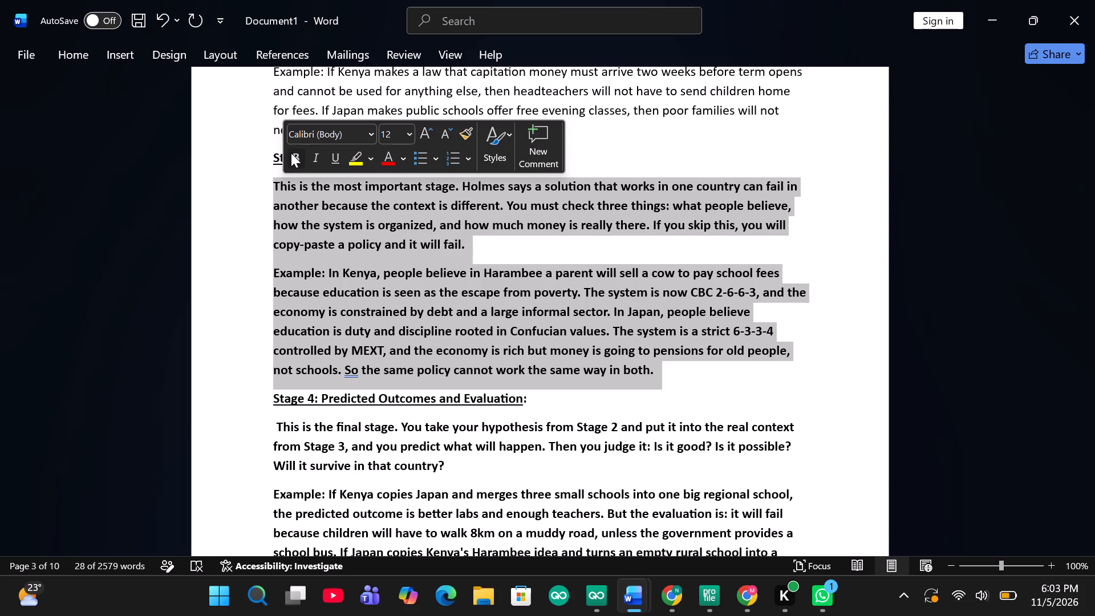
{"action": "left_click", "coordinate": [230, 253]}
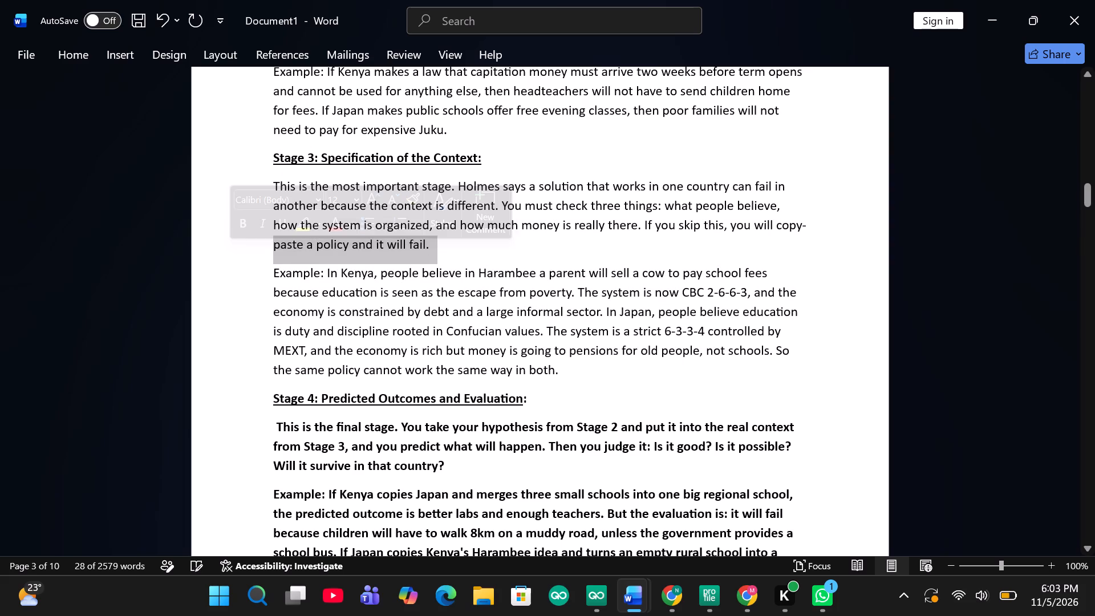
{"action": "left_click", "coordinate": [232, 344]}
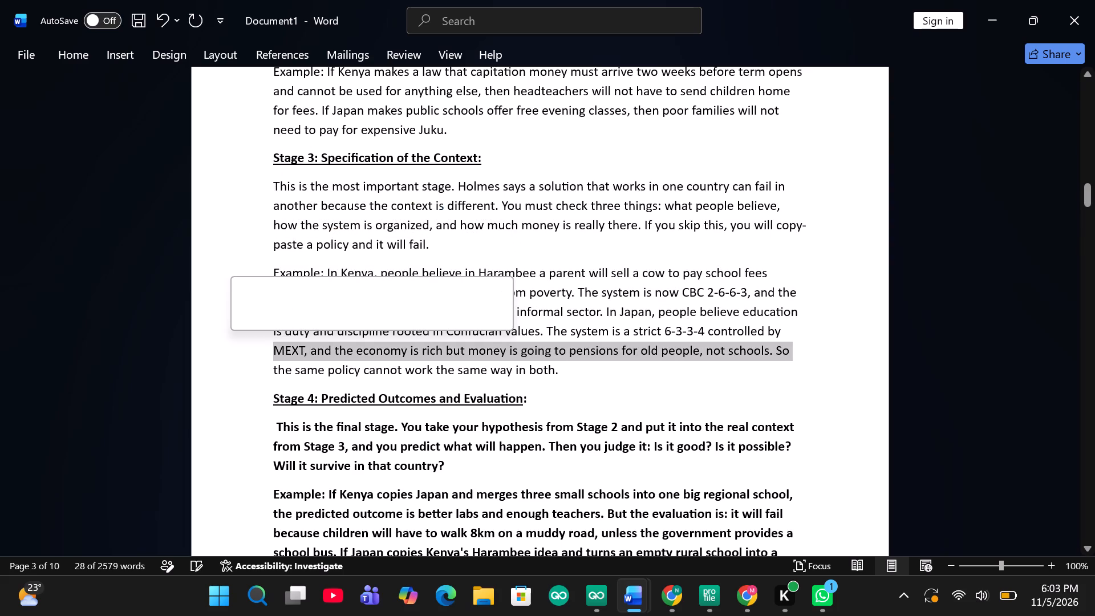
Start a new paragraph at "*3. Specification of the Context: Kenya vs. Japan*", separating it from the end of the Stage 4 example.
{"action": "scroll", "coordinate": [380, 402], "scroll_direction": "down", "scroll_amount": 1}
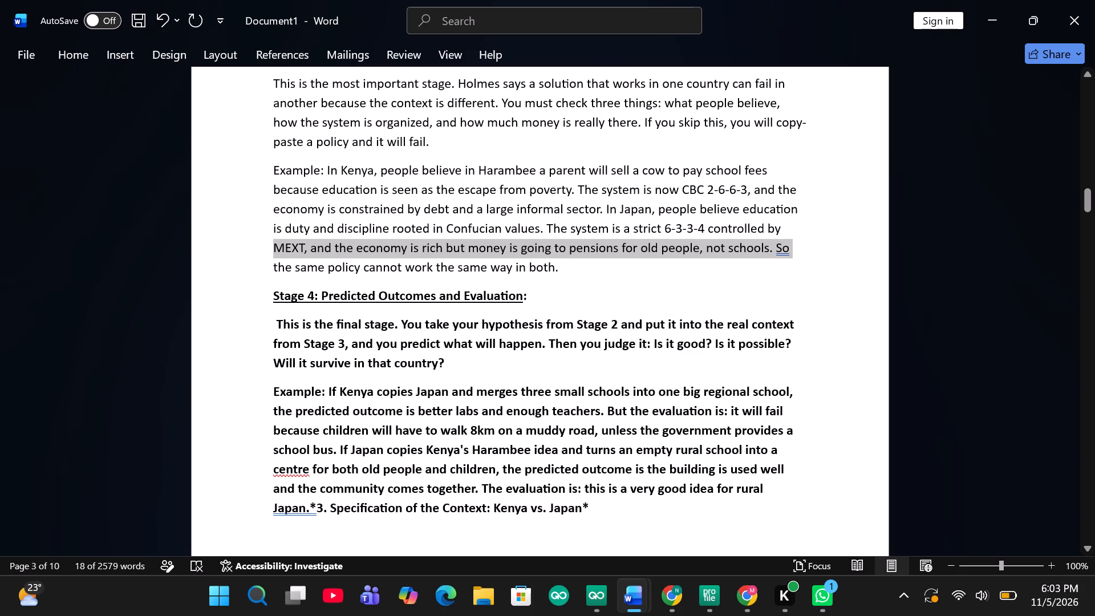
{"action": "left_click", "coordinate": [308, 507]}
{"action": "key", "text": "Return"}
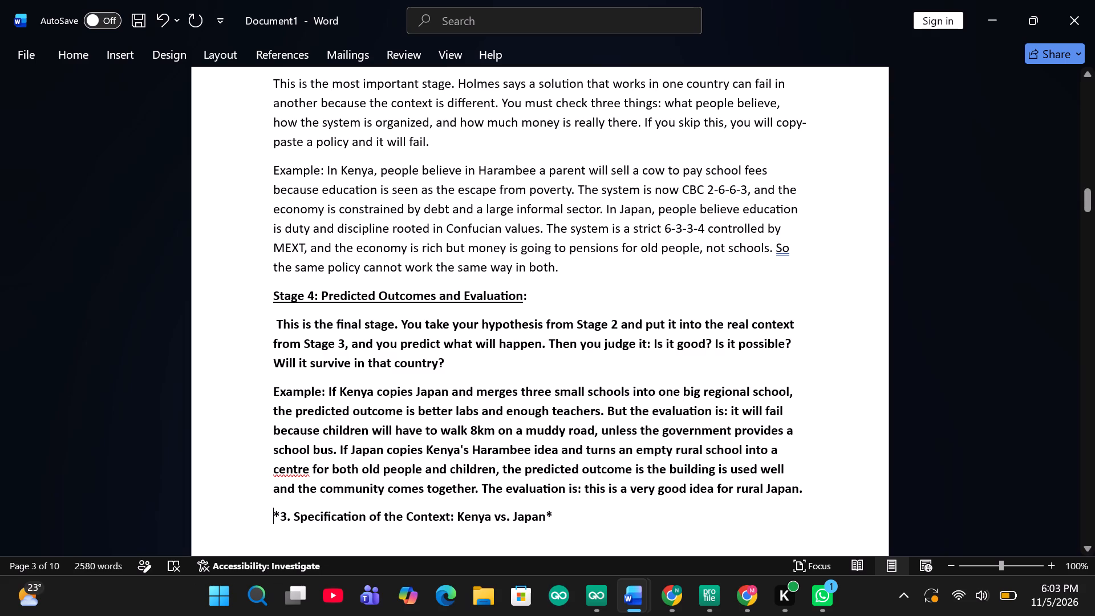
Remove bold from the Stage 4 description and example paragraphs, including the final word "Japan.".
{"action": "left_click_drag", "start_coordinate": [751, 488], "coordinate": [432, 308]}
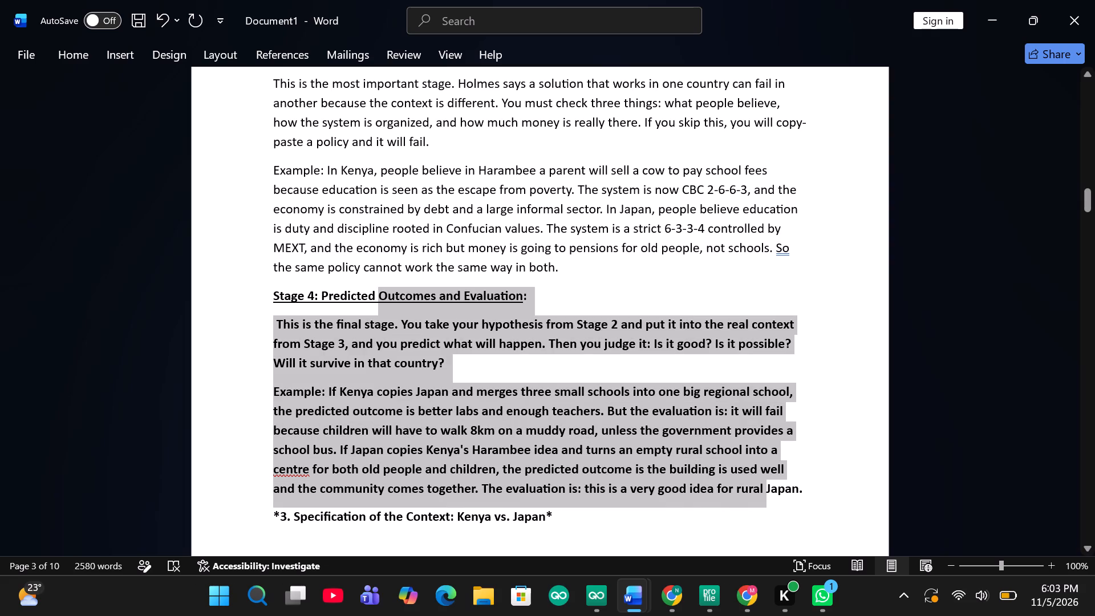
{"action": "left_click_drag", "start_coordinate": [432, 308], "coordinate": [286, 325]}
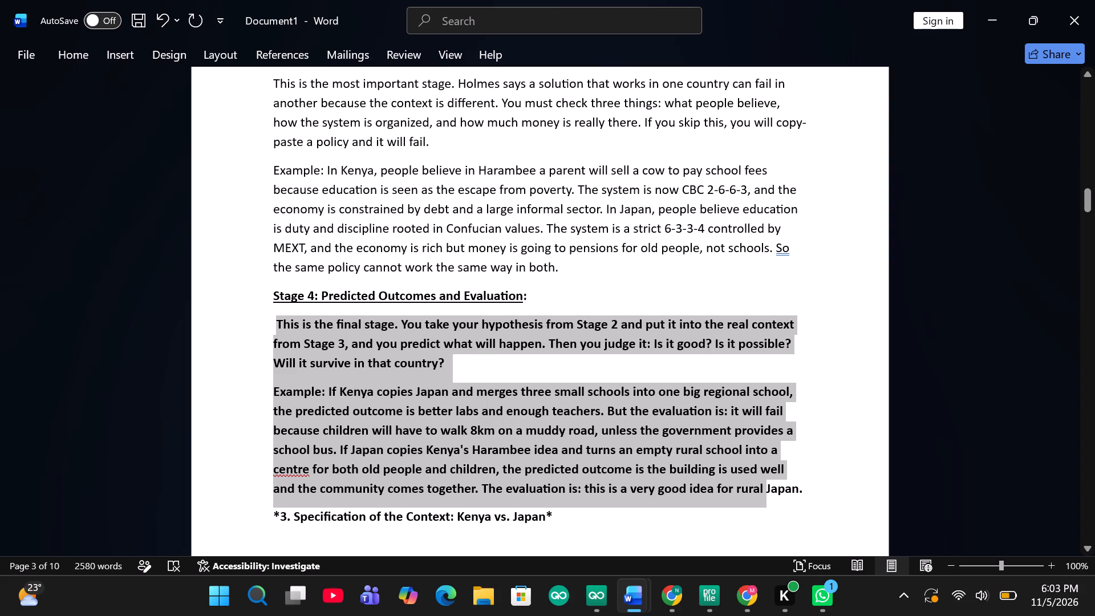
{"action": "left_click_drag", "start_coordinate": [286, 325], "coordinate": [285, 325]}
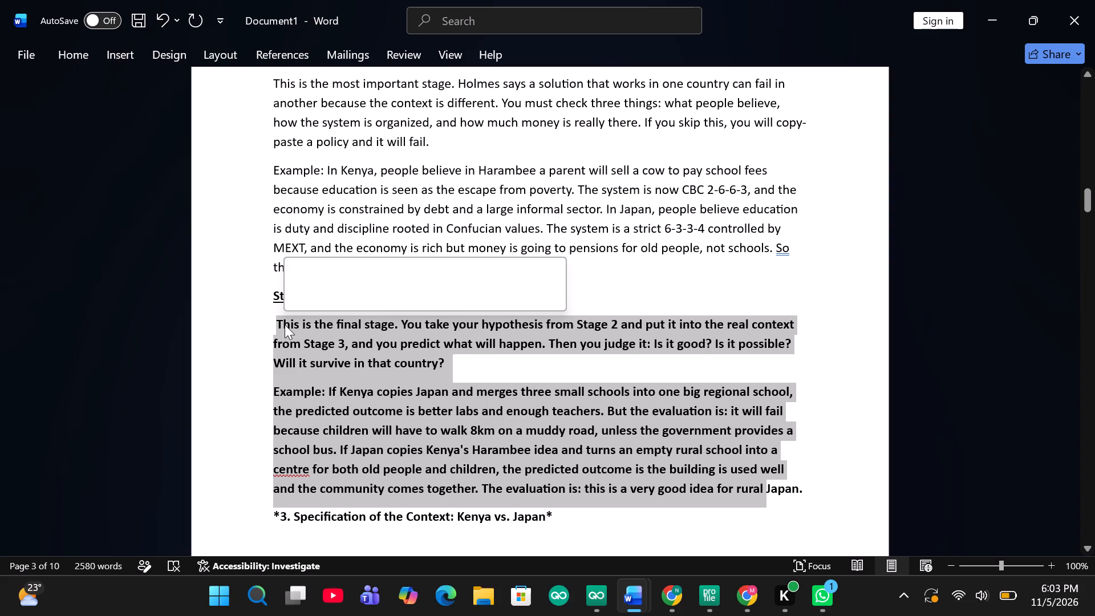
{"action": "left_click", "coordinate": [290, 293]}
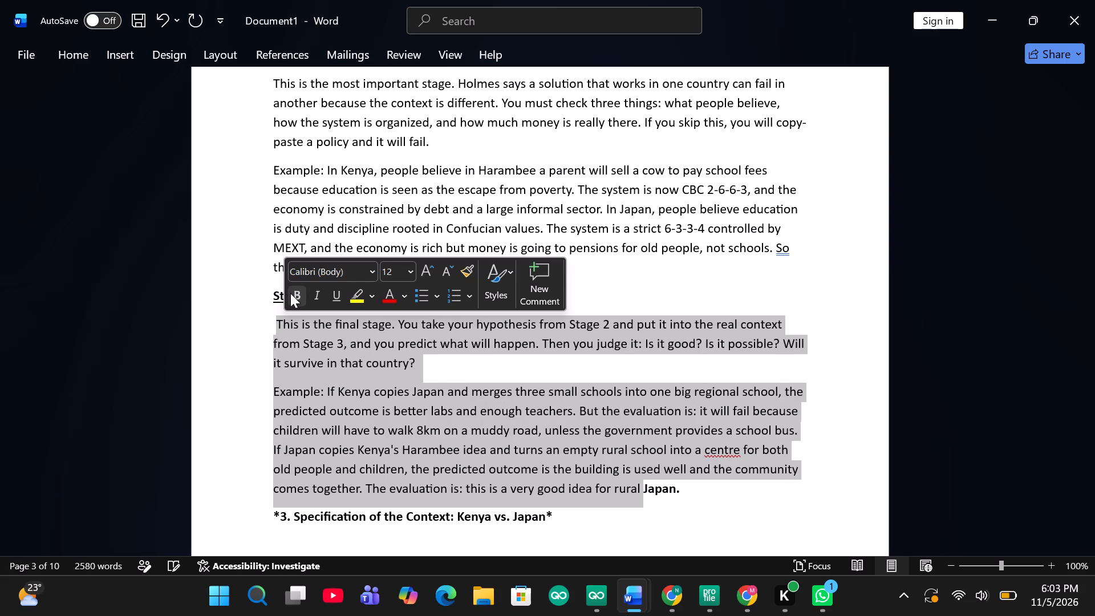
{"action": "left_click", "coordinate": [706, 521]}
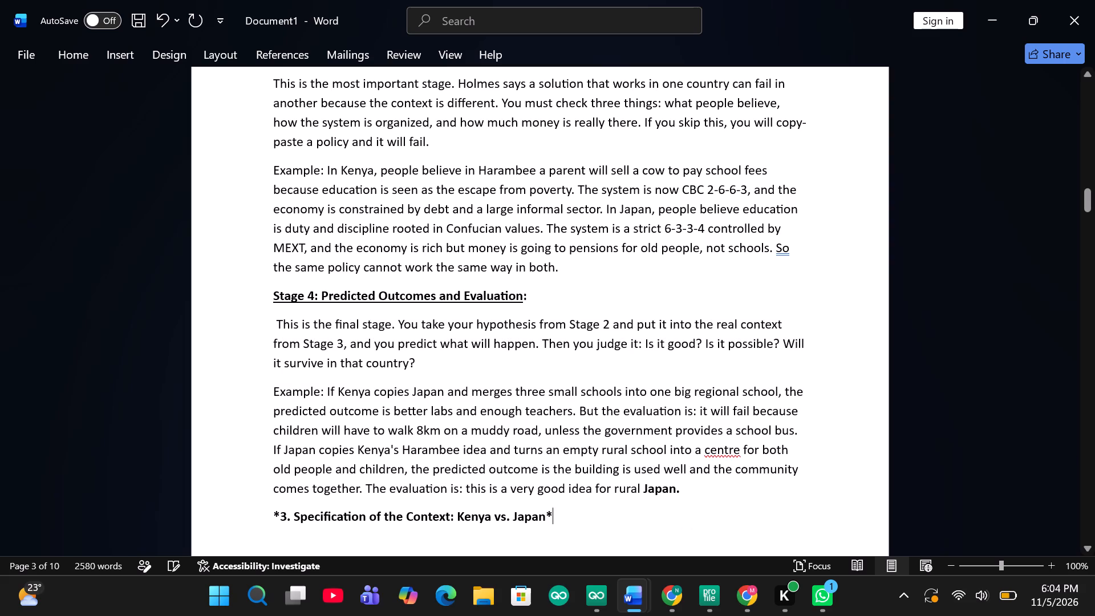
{"action": "left_click_drag", "start_coordinate": [682, 493], "coordinate": [651, 493]}
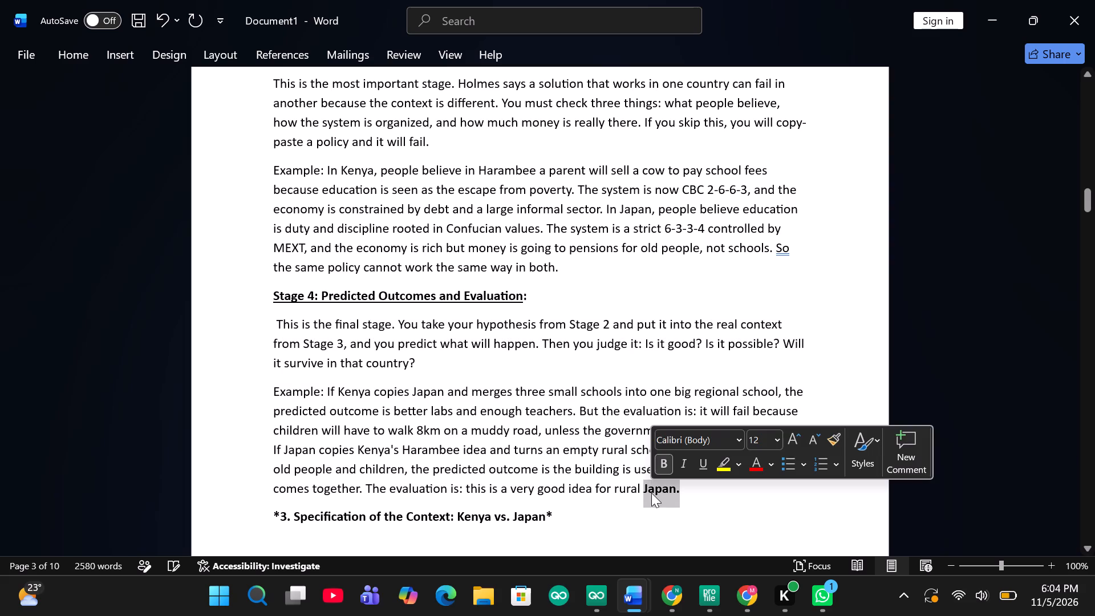
{"action": "left_click", "coordinate": [664, 473]}
{"action": "left_click", "coordinate": [575, 463]}
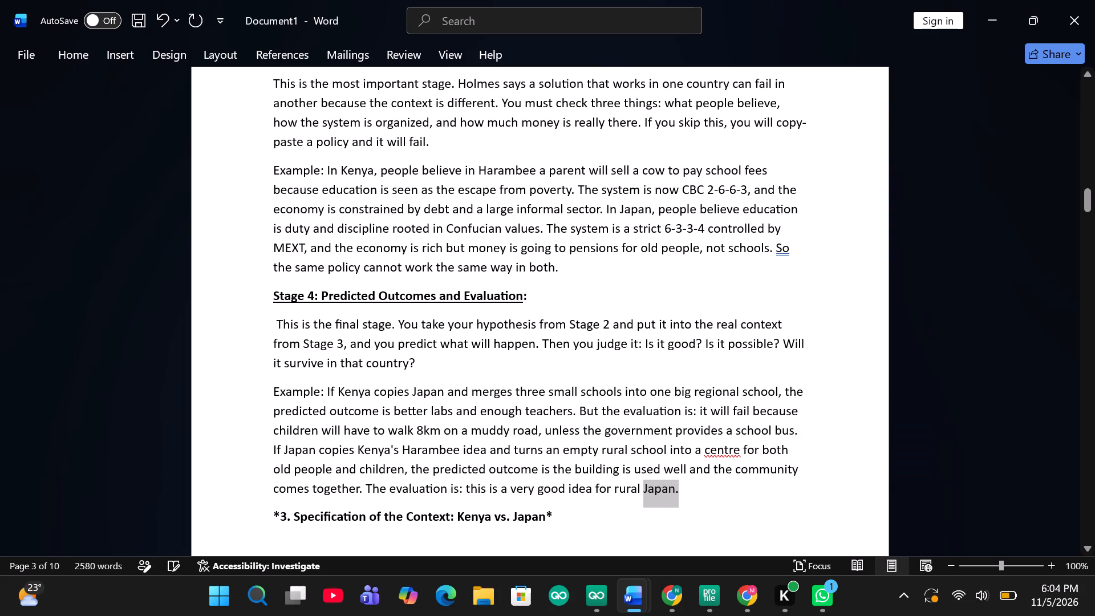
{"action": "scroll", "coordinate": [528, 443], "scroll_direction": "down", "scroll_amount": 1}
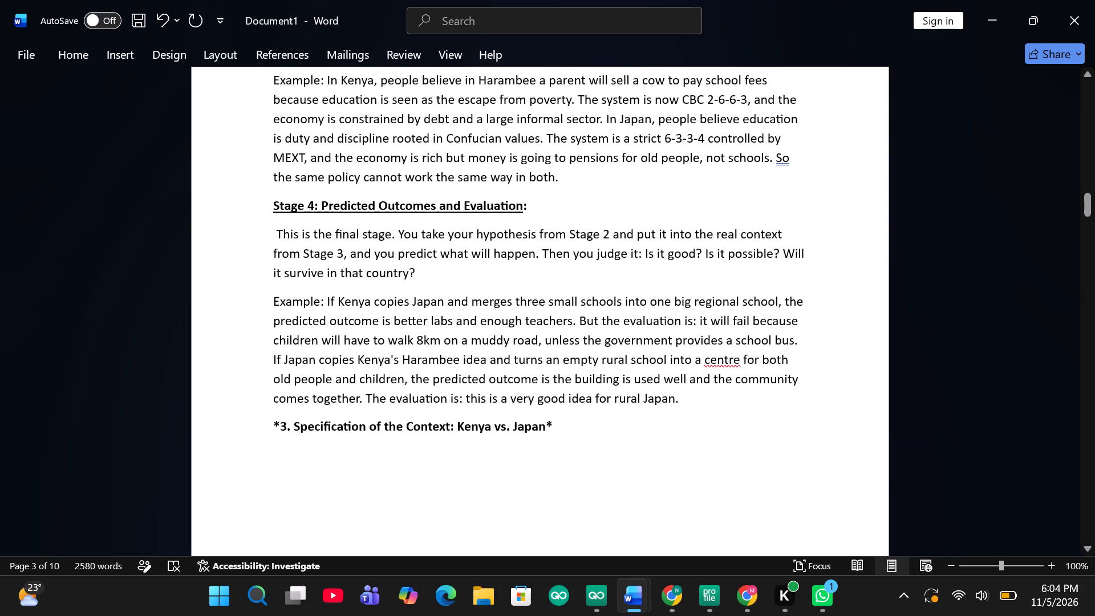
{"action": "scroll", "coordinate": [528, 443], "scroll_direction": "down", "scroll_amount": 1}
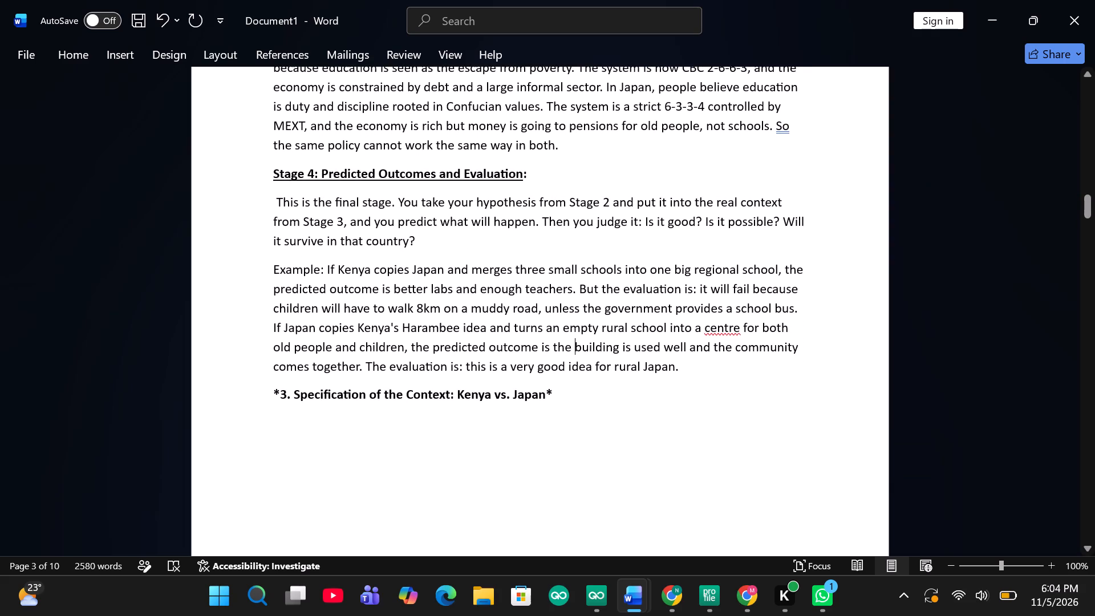
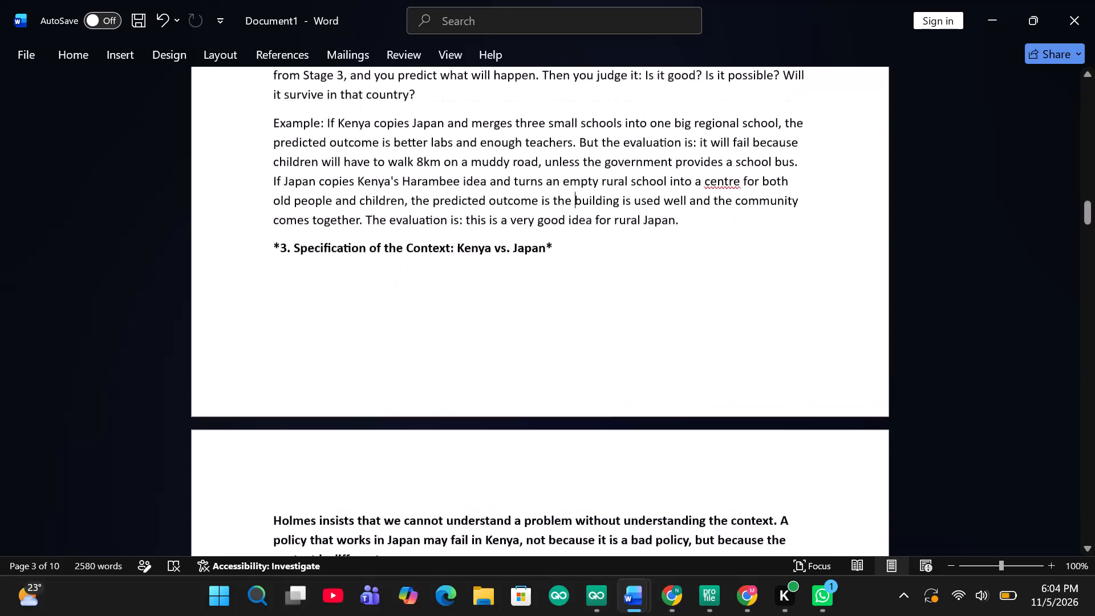
Insert three paragraph breaks after the Stage 4 example to move the "*3. Specification of the Context: Kenya vs. Japan*" heading to the next page.
{"action": "left_click", "coordinate": [687, 305]}
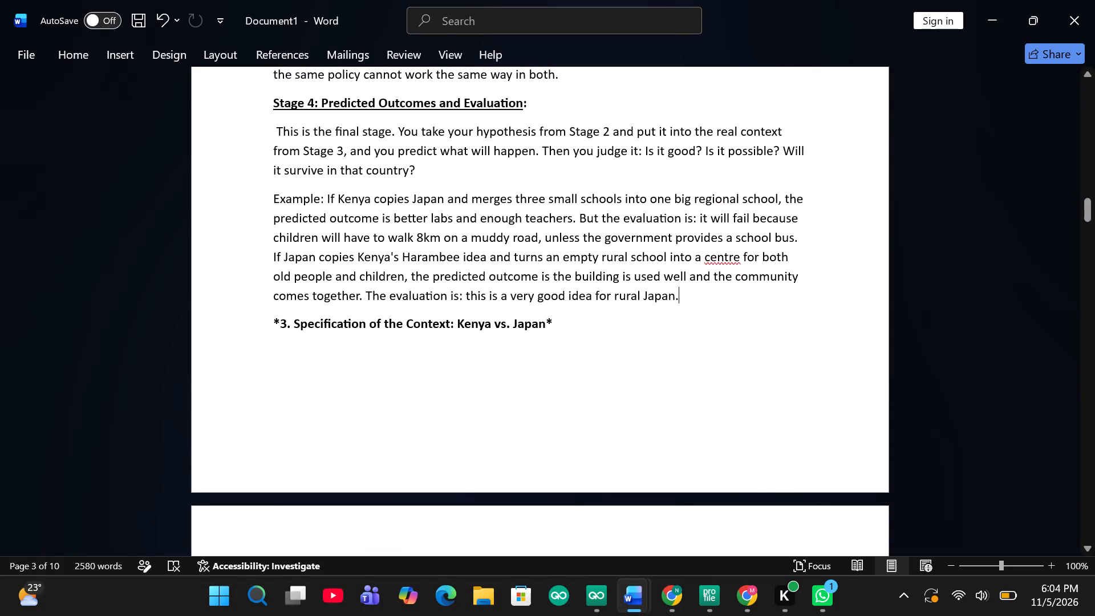
{"action": "key", "text": "Return"}
{"action": "key", "text": "Return"}
{"action": "key", "text": "Return"}
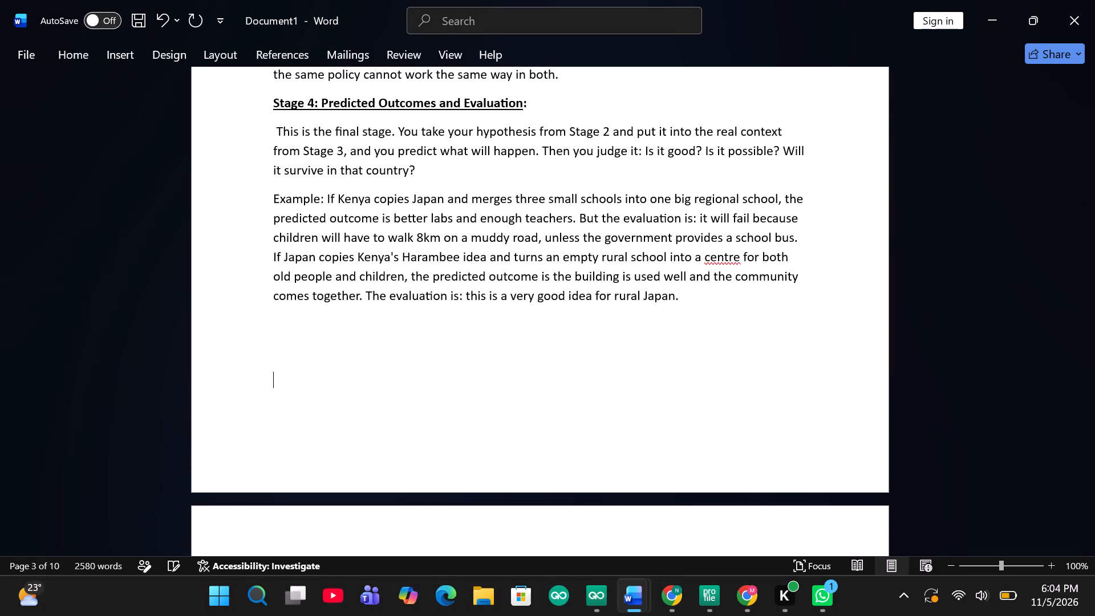
Remove the asterisks from both ends of the heading "3. Specification of the Context: Kenya vs. Japan".
{"action": "scroll", "coordinate": [687, 305], "scroll_direction": "down", "scroll_amount": 2}
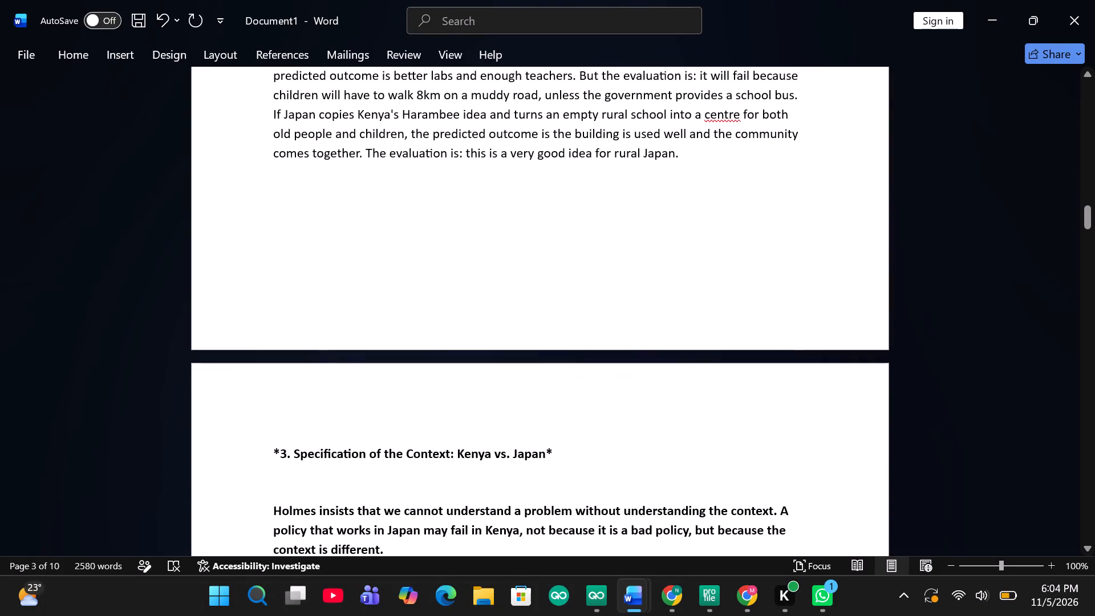
{"action": "scroll", "coordinate": [336, 467], "scroll_direction": "left", "scroll_amount": 1}
{"action": "left_click_drag", "start_coordinate": [297, 448], "coordinate": [549, 456]}
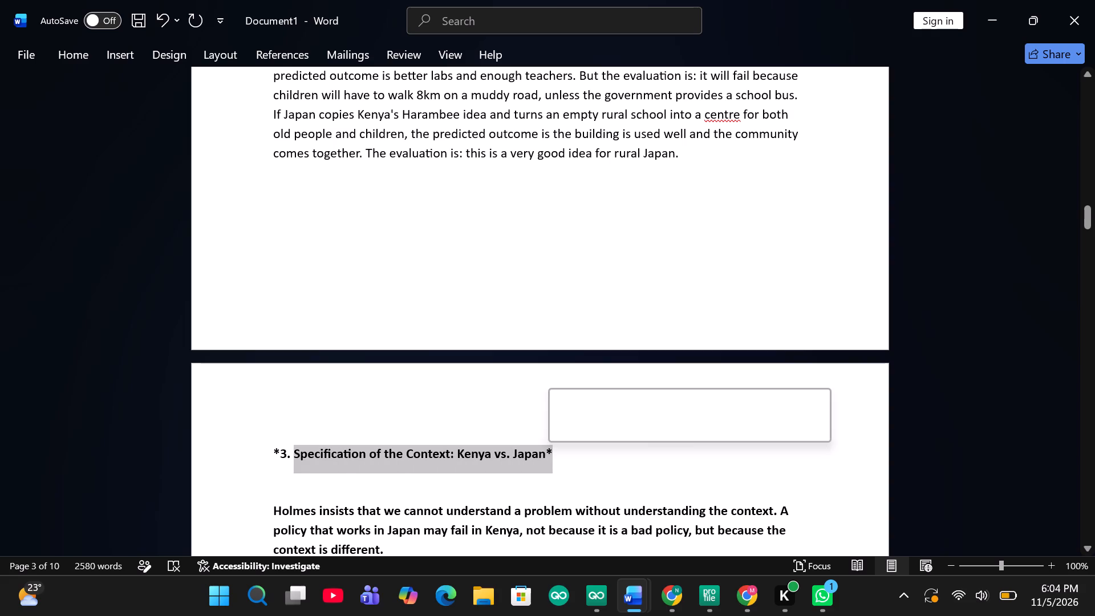
{"action": "left_click", "coordinate": [579, 468]}
{"action": "key", "text": "BackSpace"}
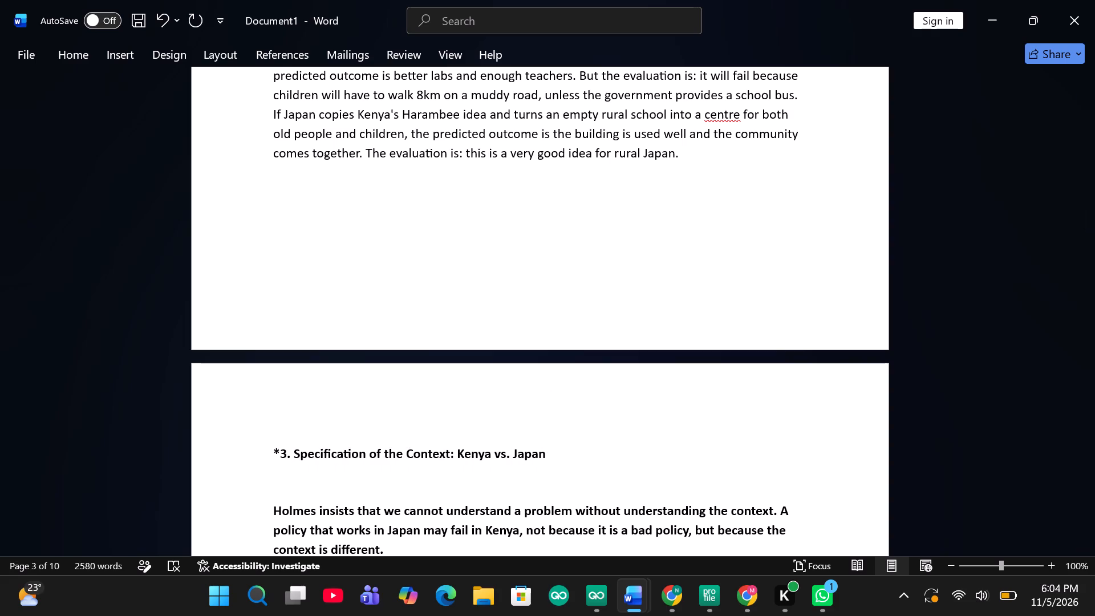
{"action": "left_click", "coordinate": [279, 455]}
{"action": "key", "text": "BackSpace"}
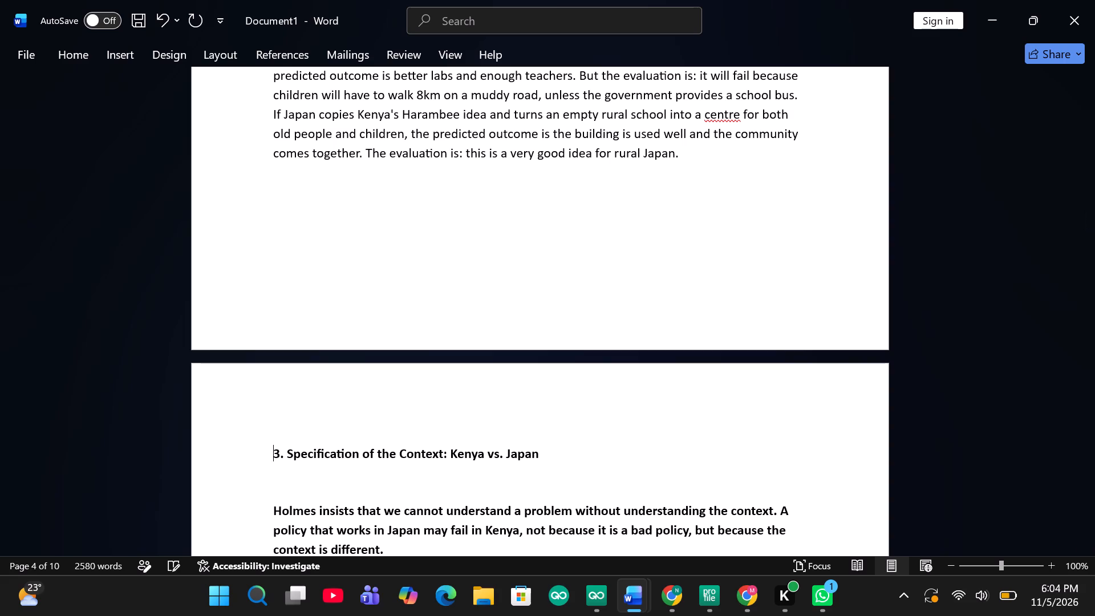
Select the text of the "3. Specification of the Context: Kenya vs. Japan" heading for formatting.
{"action": "left_click_drag", "start_coordinate": [279, 455], "coordinate": [307, 475]}
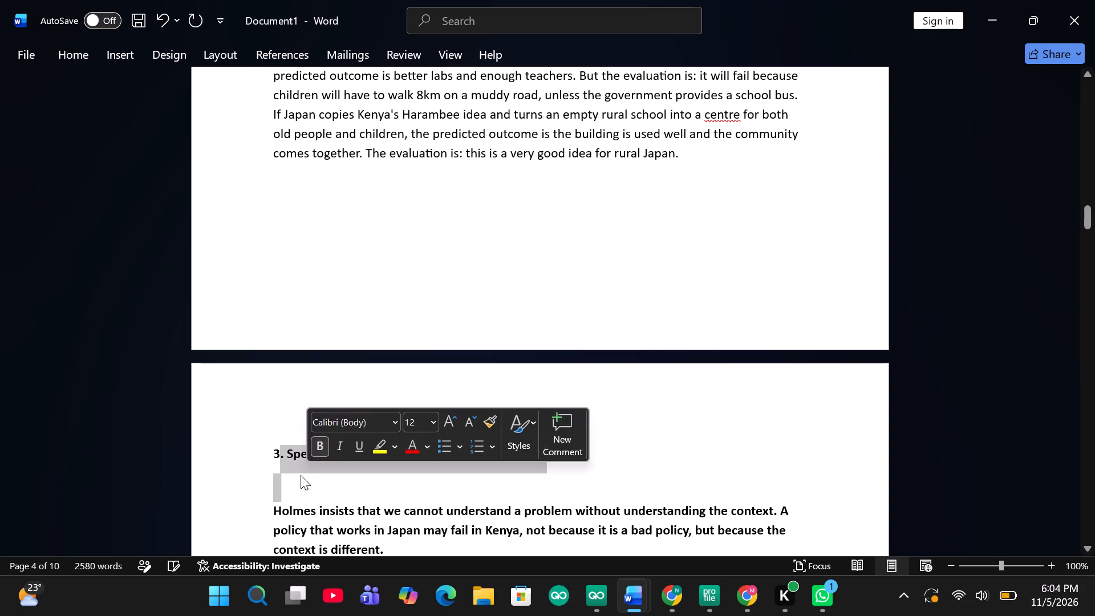
Increase the font size of the "3. Specification of the Context: Kenya vs. Japan" heading to 14.
{"action": "left_click", "coordinate": [268, 460]}
{"action": "left_click_drag", "start_coordinate": [267, 457], "coordinate": [317, 457]}
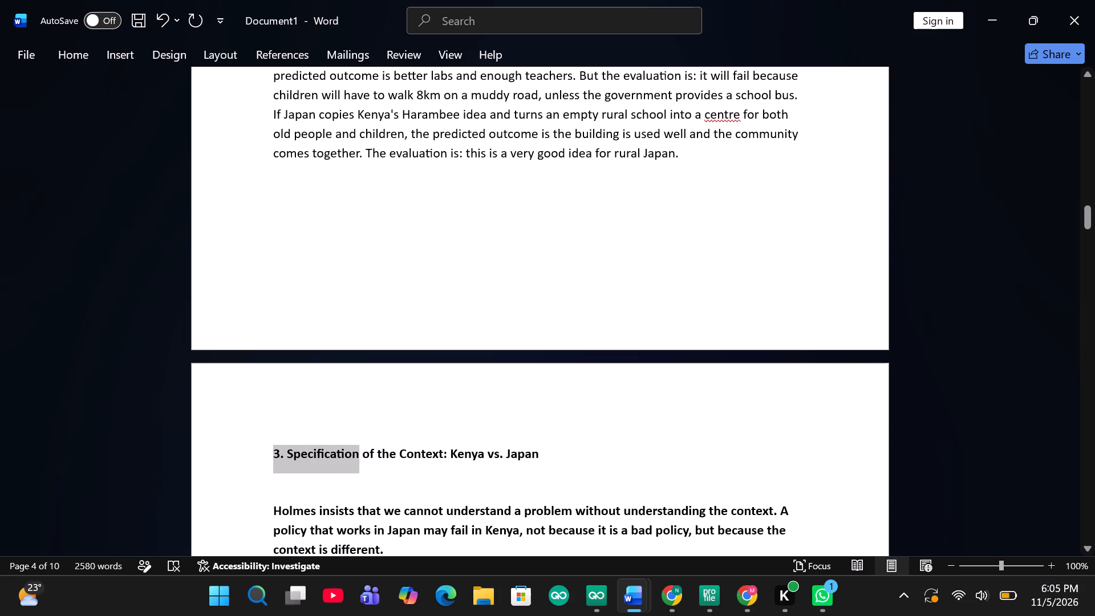
{"action": "left_click_drag", "start_coordinate": [317, 457], "coordinate": [509, 478]}
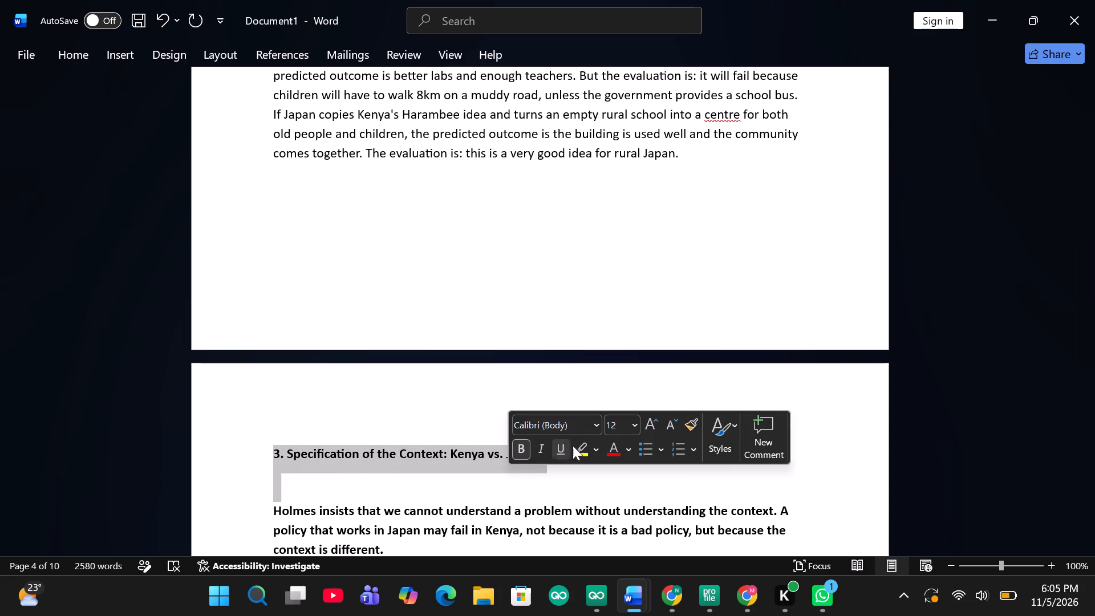
{"action": "left_click", "coordinate": [647, 423]}
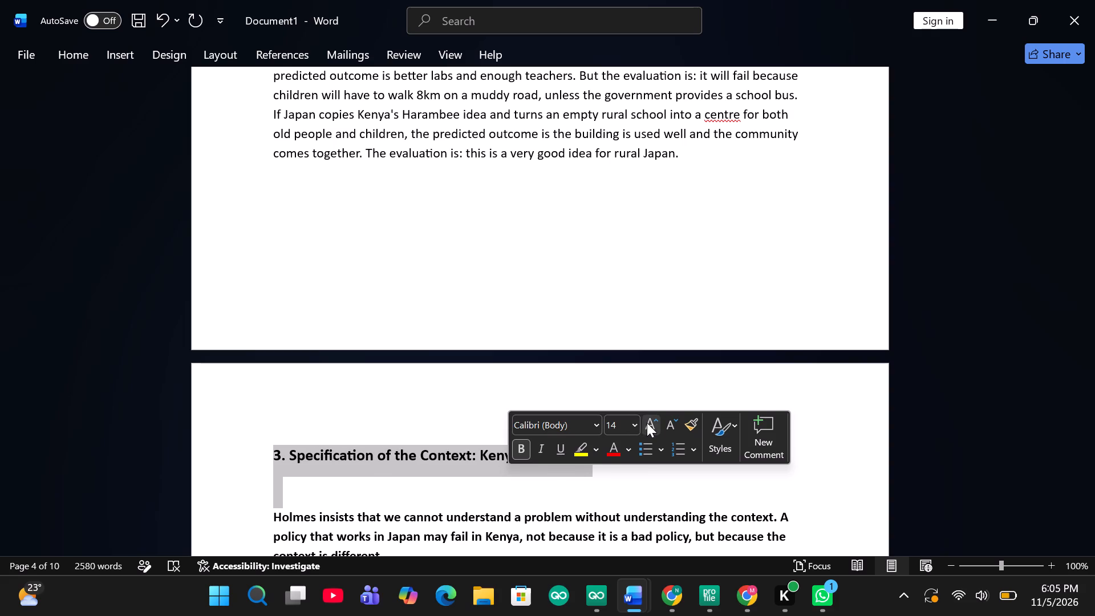
{"action": "left_click", "coordinate": [484, 497]}
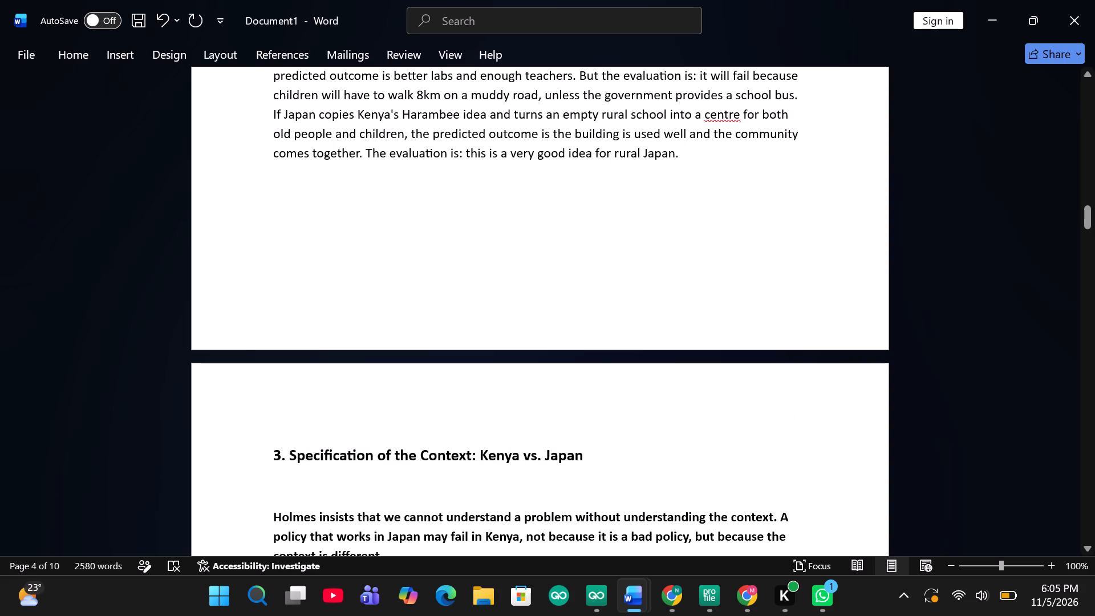
{"action": "left_click", "coordinate": [399, 489]}
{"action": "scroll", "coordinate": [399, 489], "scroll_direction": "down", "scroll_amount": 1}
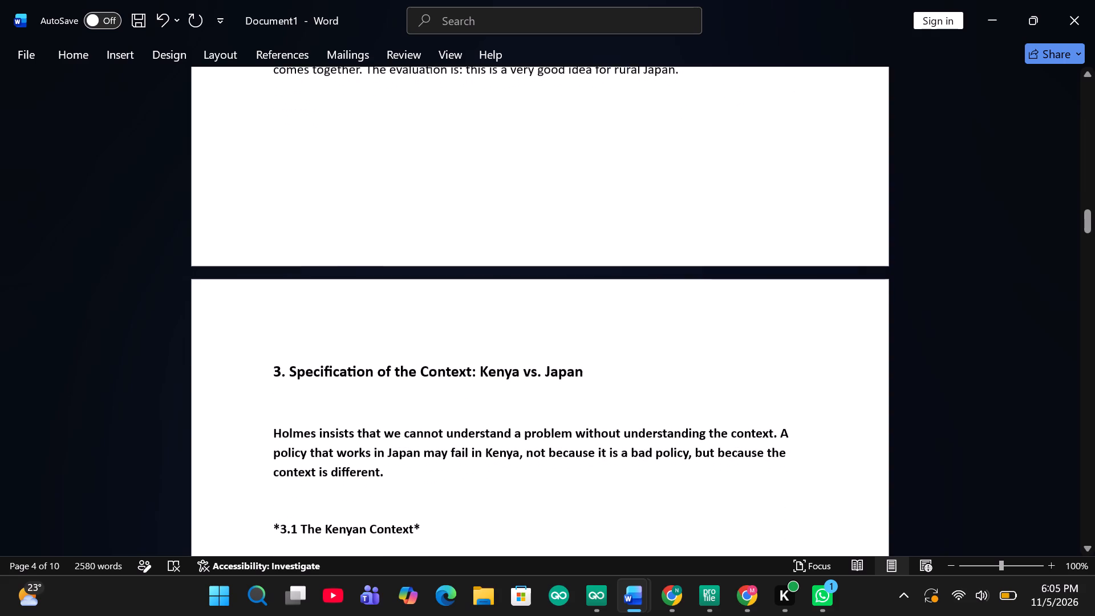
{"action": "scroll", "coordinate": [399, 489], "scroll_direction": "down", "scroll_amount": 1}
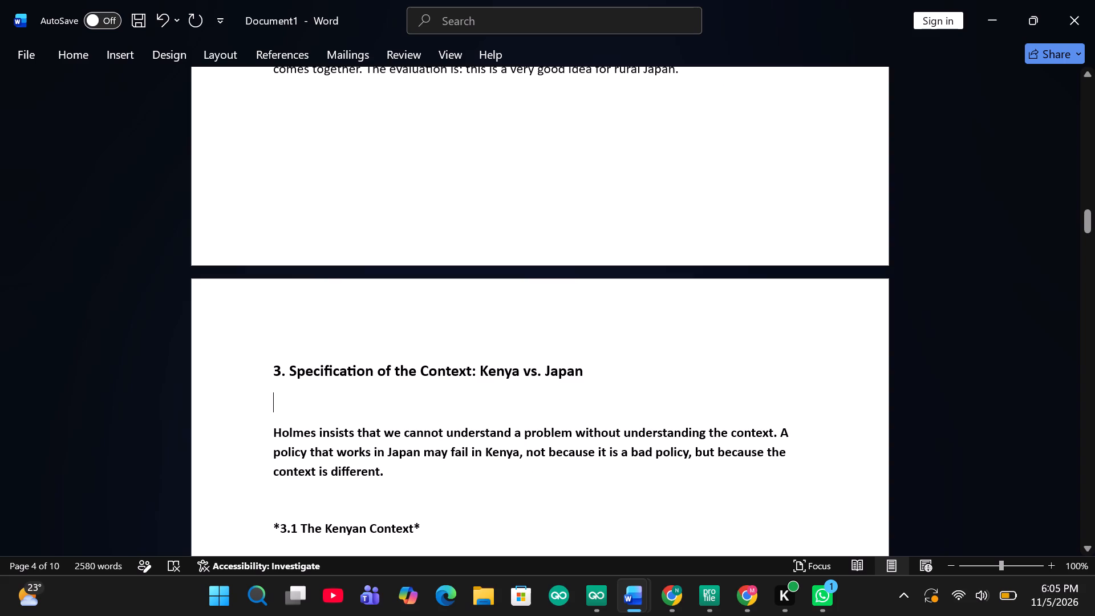